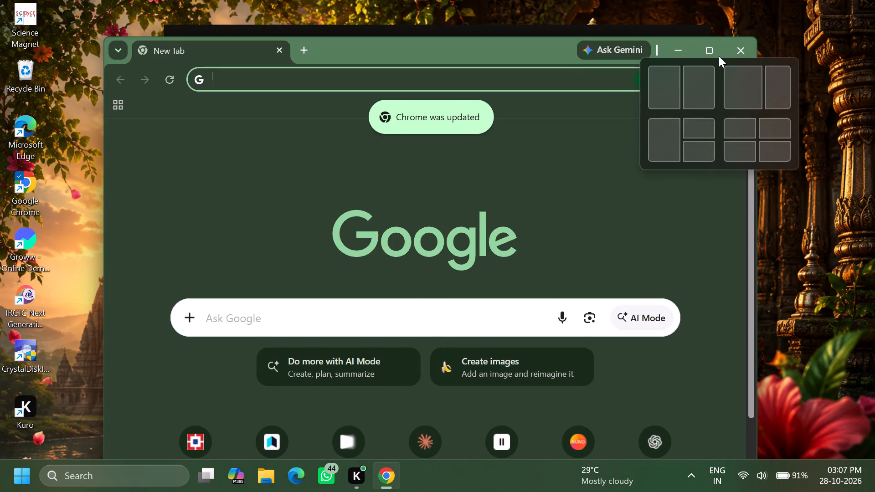
Maximize the browser window and search Google for "obc state ncl".
{"action": "left_click", "coordinate": [715, 53]}
{"action": "left_click", "coordinate": [374, 266]}
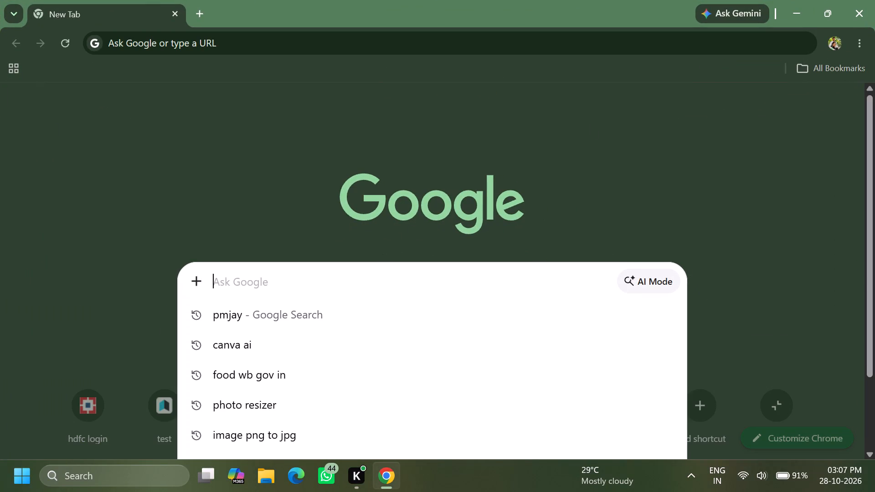
{"action": "key", "text": "o"}
{"action": "type", "text": "bc stt"}
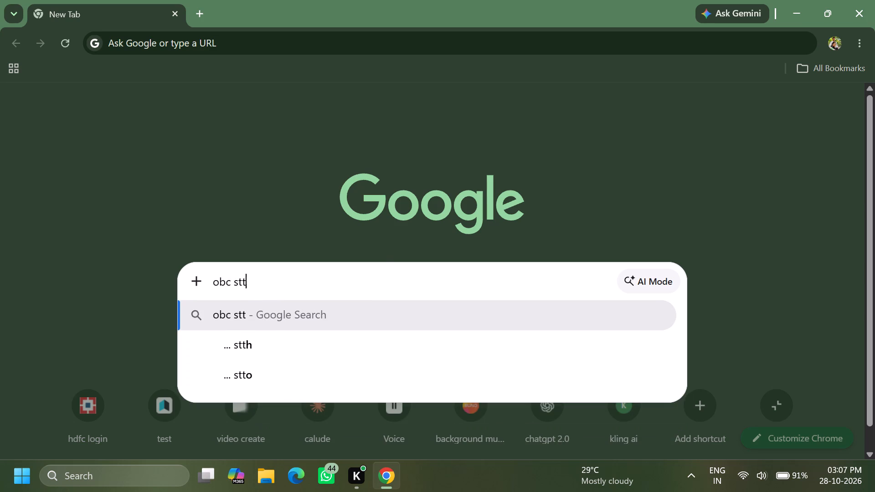
{"action": "key", "text": "BackSpace"}
{"action": "type", "text": "ate"}
{"action": "key", "text": "space"}
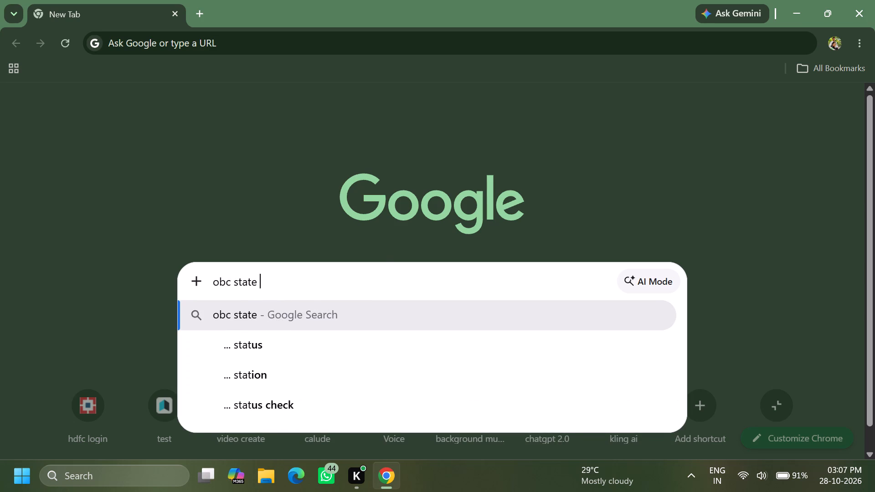
{"action": "type", "text": "ncl"}
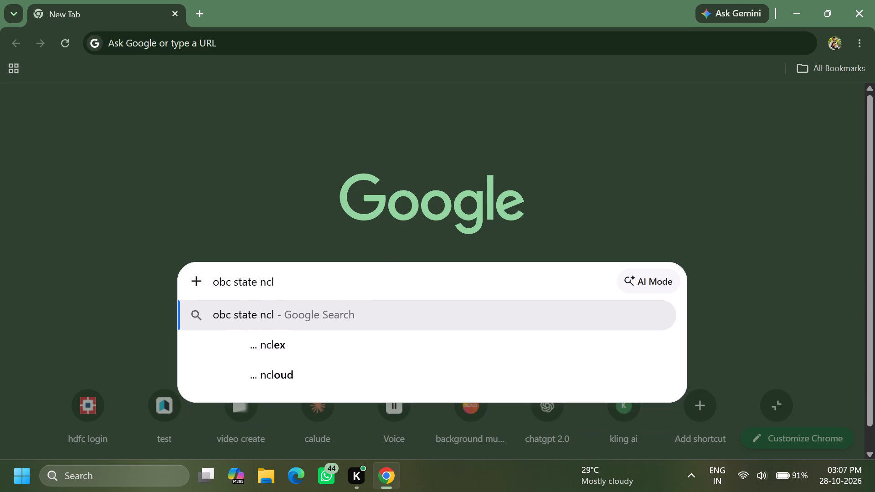
{"action": "key", "text": "Return"}
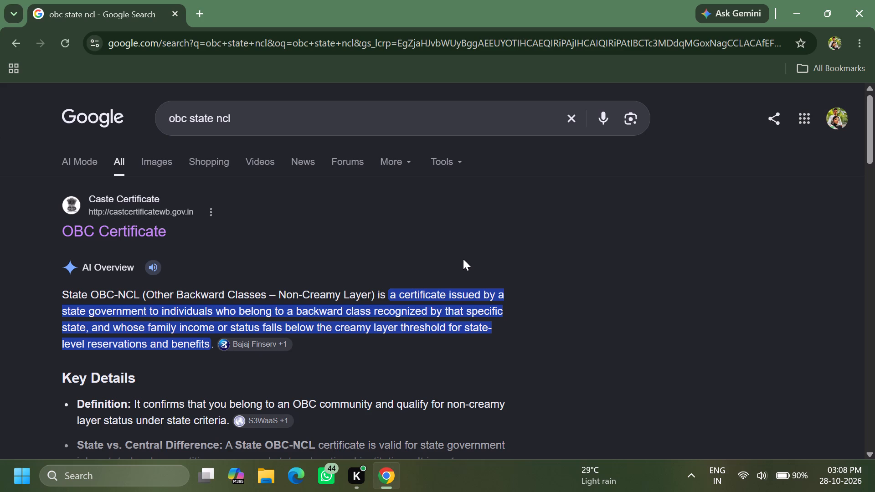
Open the OBC Certificate result from the castcertificatewb.gov.in Caste Certificate site.
{"action": "left_click", "coordinate": [133, 227]}
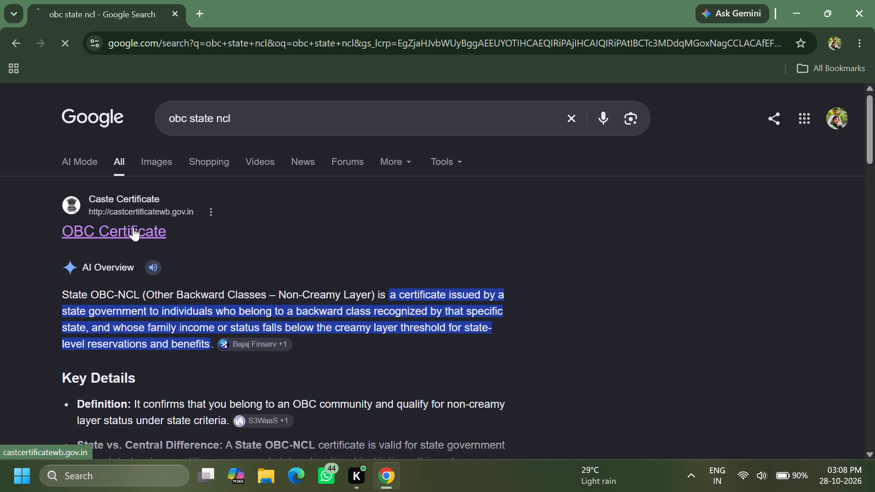
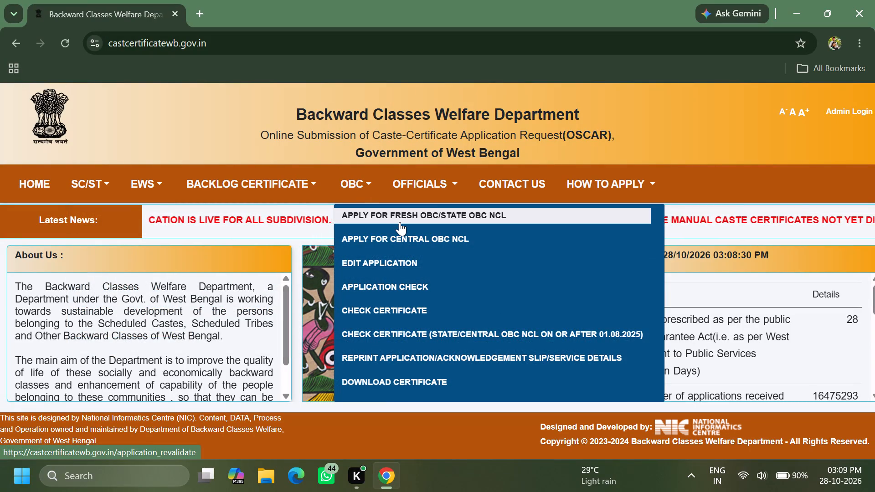
Open the application form for a fresh OBC/State OBC NCL certificate.
{"action": "left_click", "coordinate": [401, 219]}
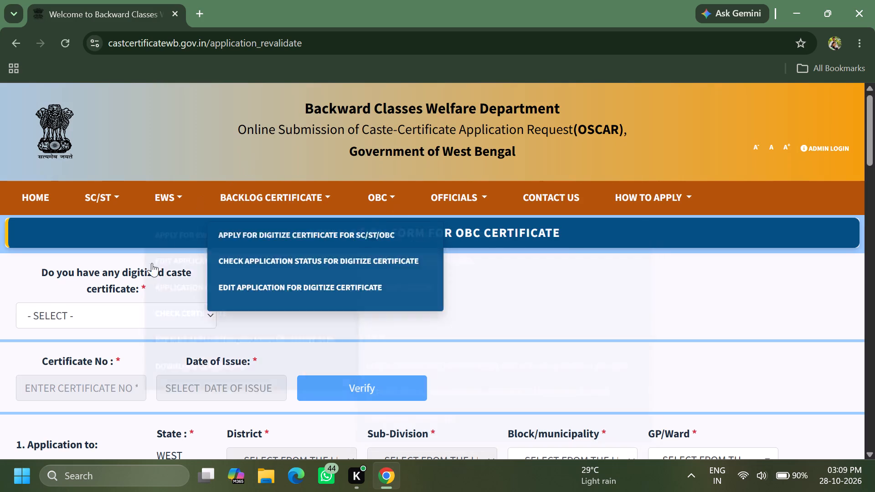
Answer YES to the question about having any digitized caste certificate.
{"action": "left_click", "coordinate": [123, 313]}
{"action": "left_click", "coordinate": [115, 358]}
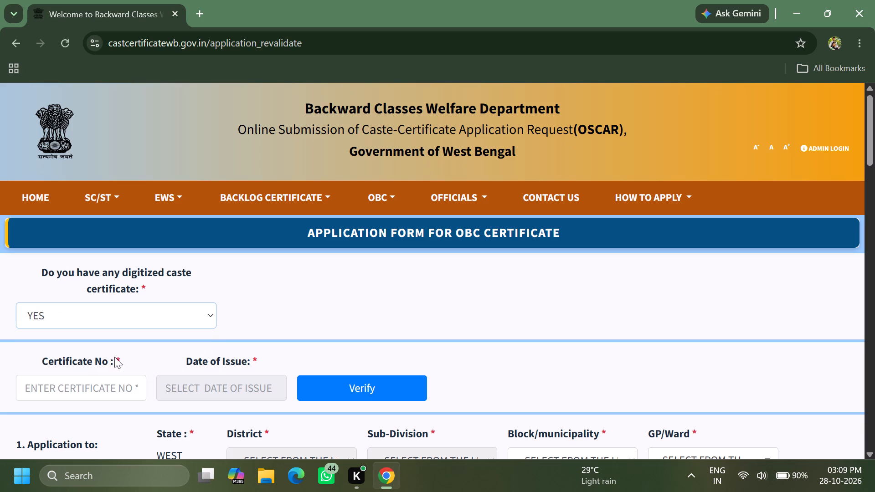
Activate the Certificate No entry for the existing digitized caste certificate.
{"action": "left_click", "coordinate": [81, 389]}
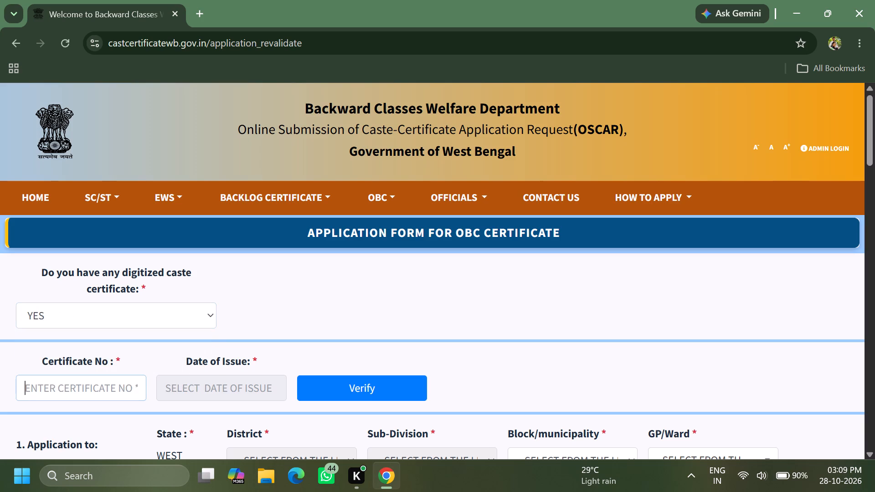
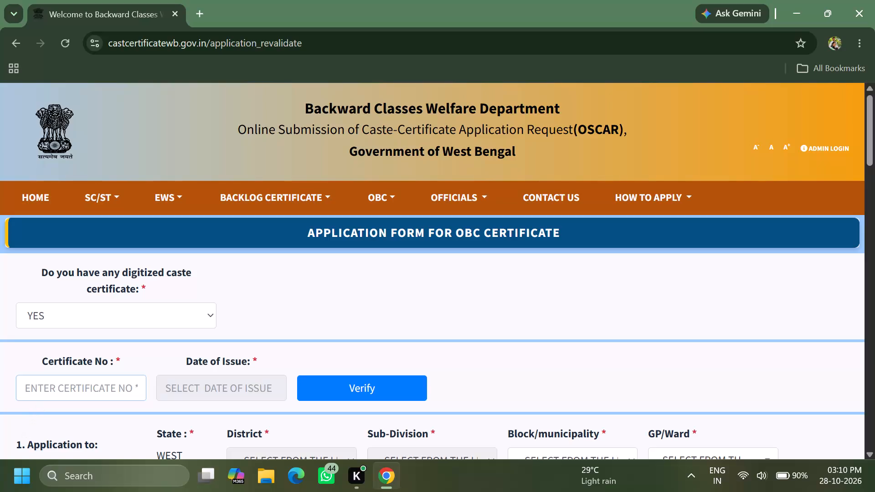
Ready the Certificate No field for entering the existing digitized caste certificate's number.
{"action": "left_click", "coordinate": [70, 389]}
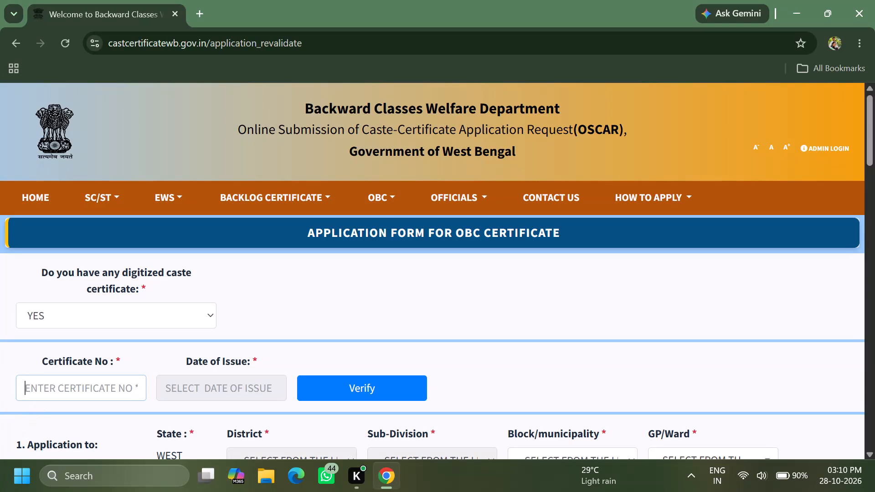
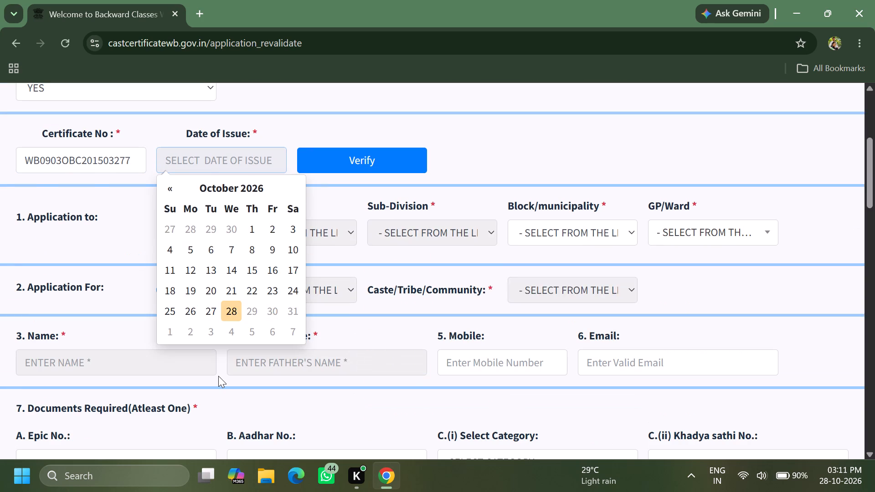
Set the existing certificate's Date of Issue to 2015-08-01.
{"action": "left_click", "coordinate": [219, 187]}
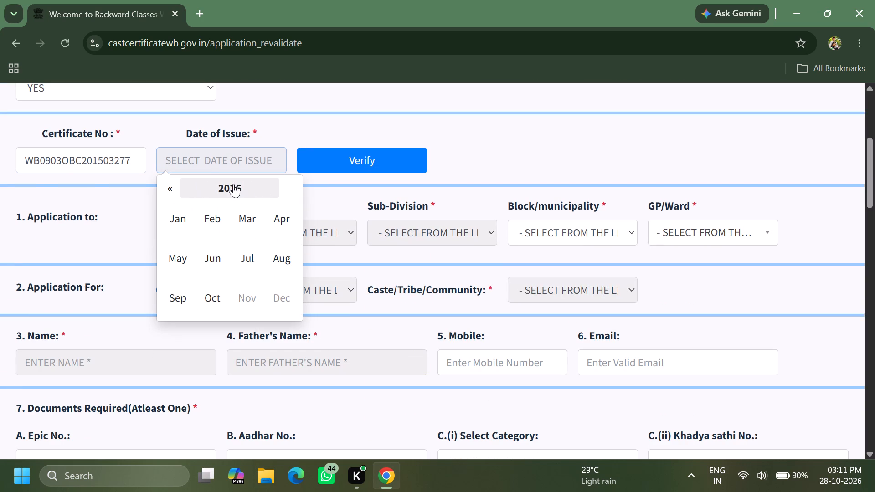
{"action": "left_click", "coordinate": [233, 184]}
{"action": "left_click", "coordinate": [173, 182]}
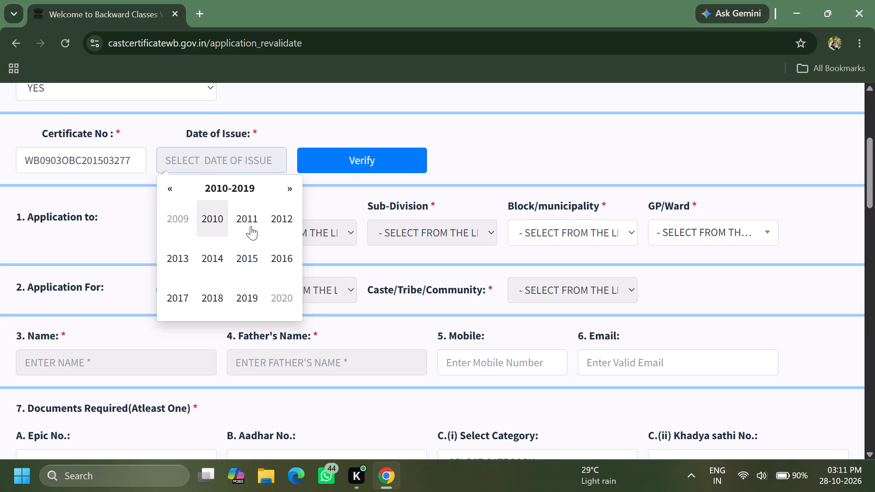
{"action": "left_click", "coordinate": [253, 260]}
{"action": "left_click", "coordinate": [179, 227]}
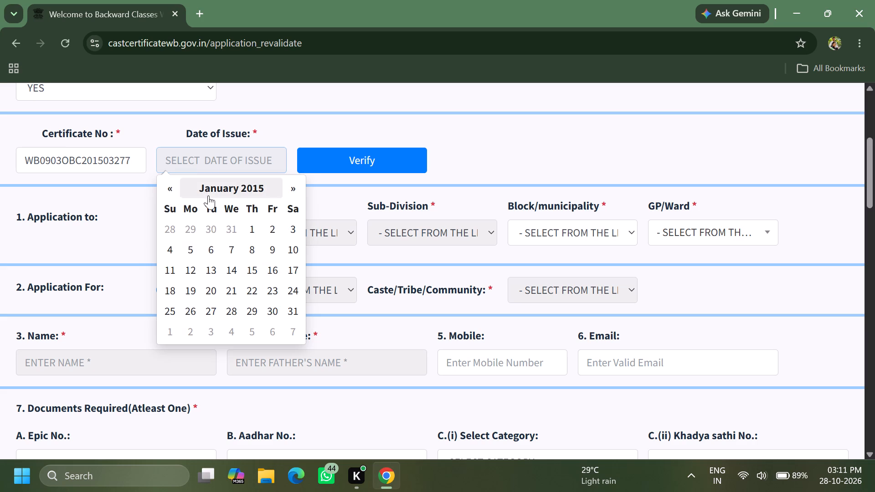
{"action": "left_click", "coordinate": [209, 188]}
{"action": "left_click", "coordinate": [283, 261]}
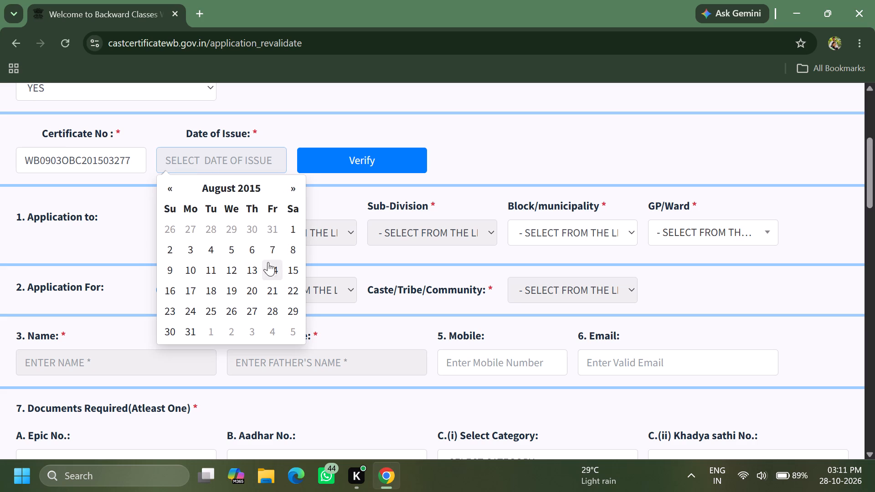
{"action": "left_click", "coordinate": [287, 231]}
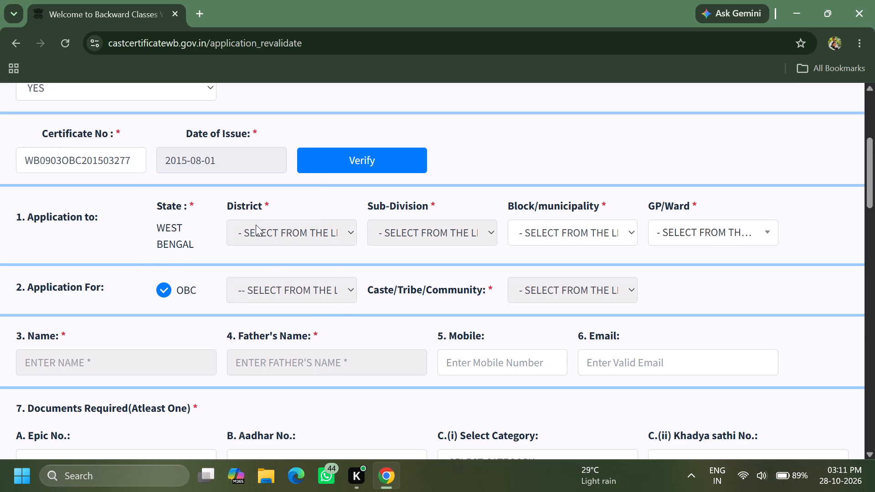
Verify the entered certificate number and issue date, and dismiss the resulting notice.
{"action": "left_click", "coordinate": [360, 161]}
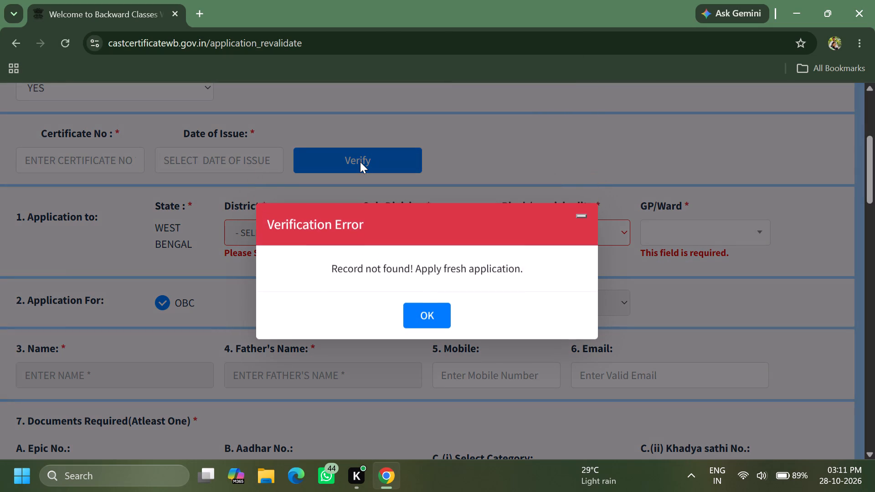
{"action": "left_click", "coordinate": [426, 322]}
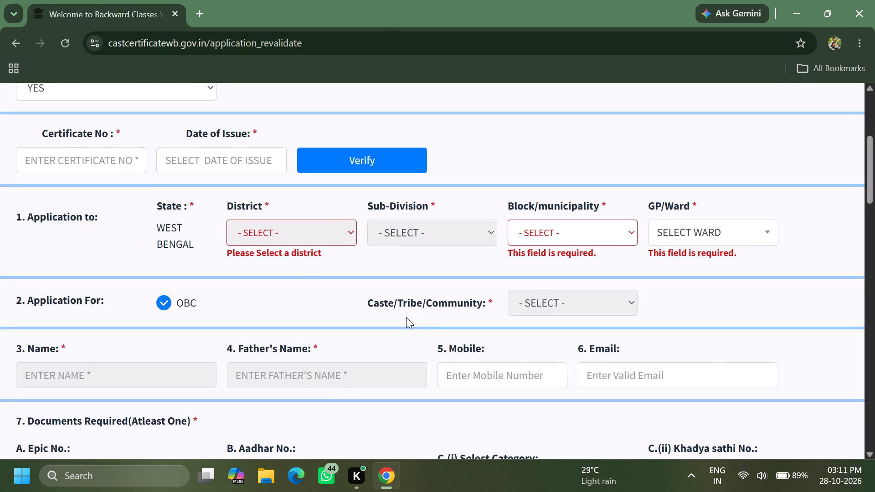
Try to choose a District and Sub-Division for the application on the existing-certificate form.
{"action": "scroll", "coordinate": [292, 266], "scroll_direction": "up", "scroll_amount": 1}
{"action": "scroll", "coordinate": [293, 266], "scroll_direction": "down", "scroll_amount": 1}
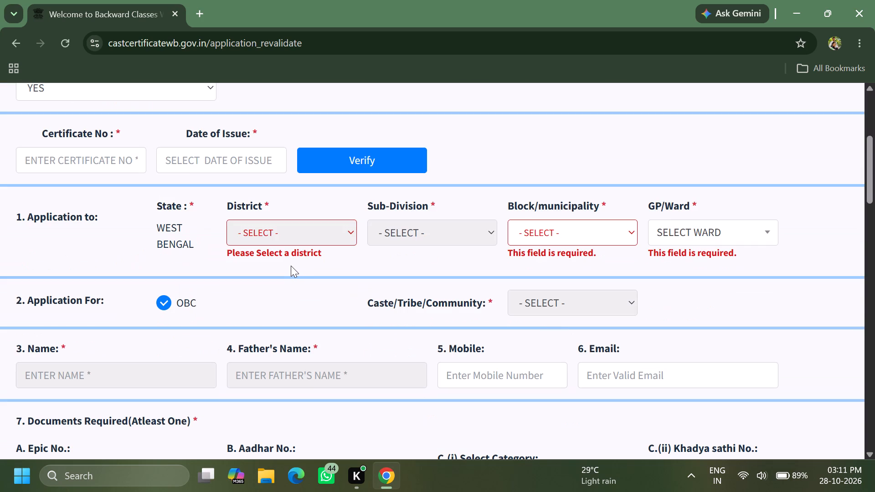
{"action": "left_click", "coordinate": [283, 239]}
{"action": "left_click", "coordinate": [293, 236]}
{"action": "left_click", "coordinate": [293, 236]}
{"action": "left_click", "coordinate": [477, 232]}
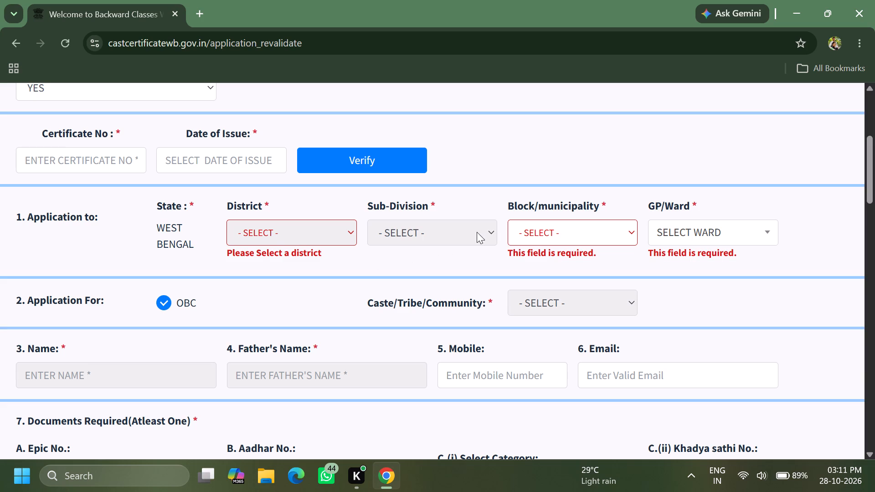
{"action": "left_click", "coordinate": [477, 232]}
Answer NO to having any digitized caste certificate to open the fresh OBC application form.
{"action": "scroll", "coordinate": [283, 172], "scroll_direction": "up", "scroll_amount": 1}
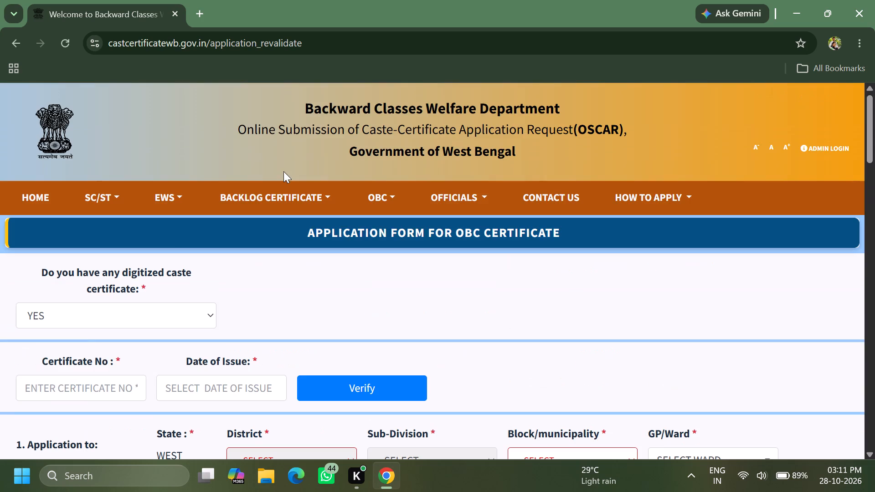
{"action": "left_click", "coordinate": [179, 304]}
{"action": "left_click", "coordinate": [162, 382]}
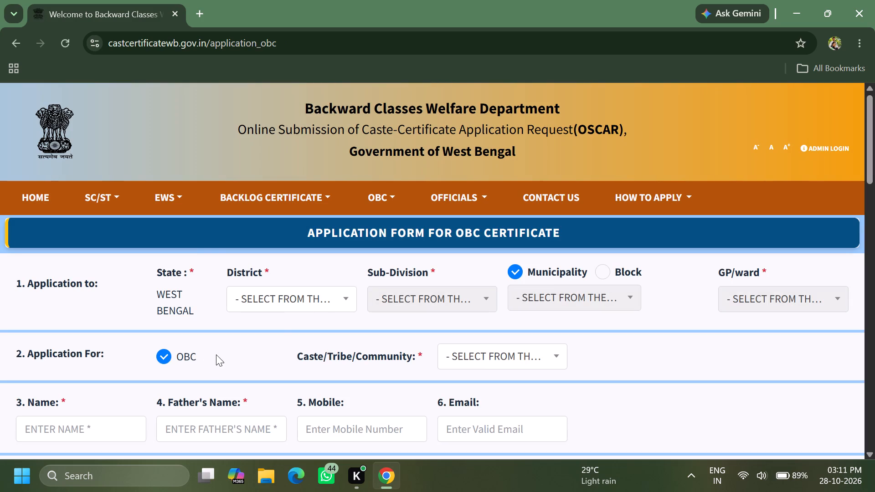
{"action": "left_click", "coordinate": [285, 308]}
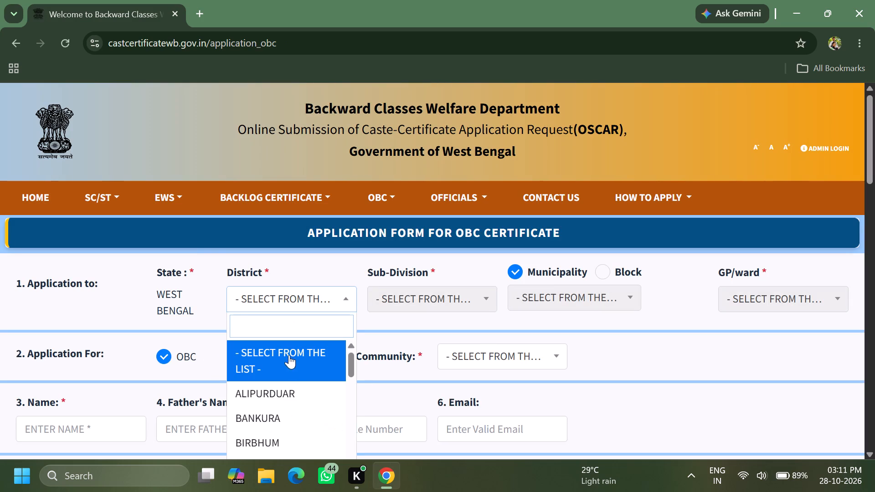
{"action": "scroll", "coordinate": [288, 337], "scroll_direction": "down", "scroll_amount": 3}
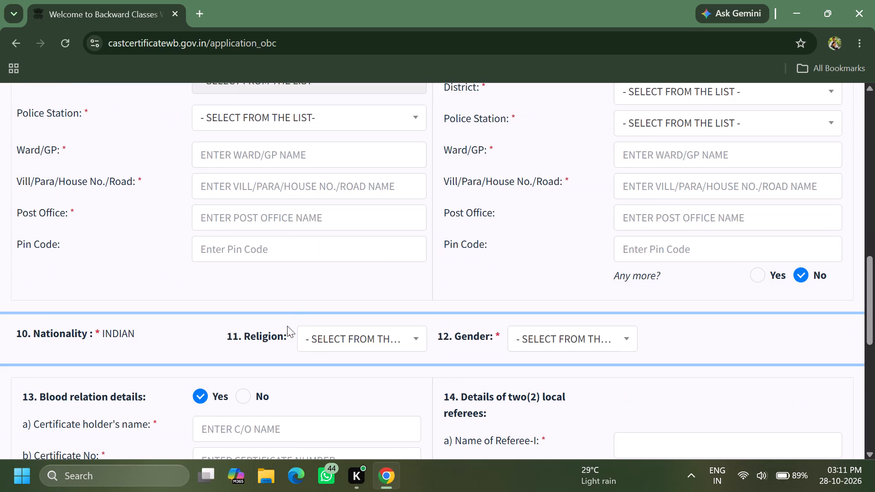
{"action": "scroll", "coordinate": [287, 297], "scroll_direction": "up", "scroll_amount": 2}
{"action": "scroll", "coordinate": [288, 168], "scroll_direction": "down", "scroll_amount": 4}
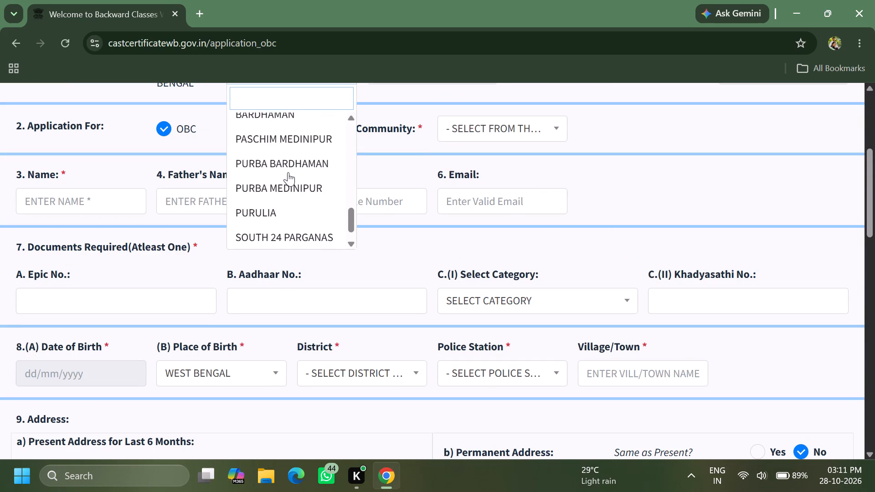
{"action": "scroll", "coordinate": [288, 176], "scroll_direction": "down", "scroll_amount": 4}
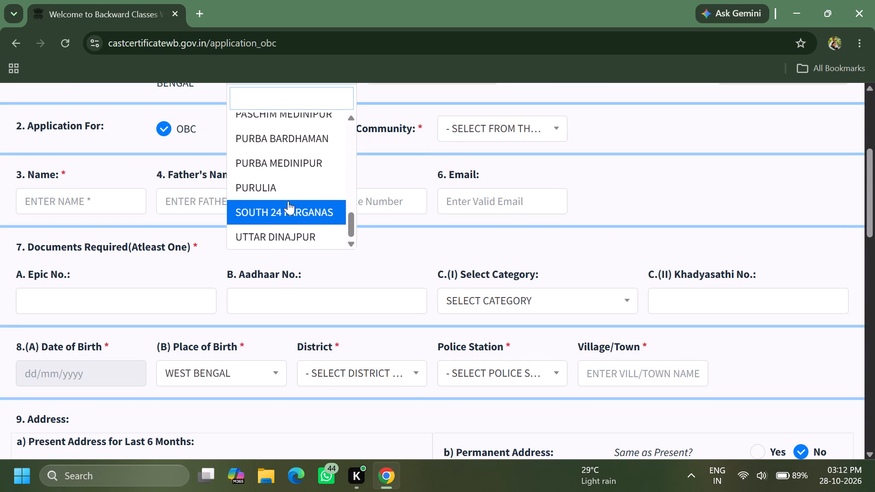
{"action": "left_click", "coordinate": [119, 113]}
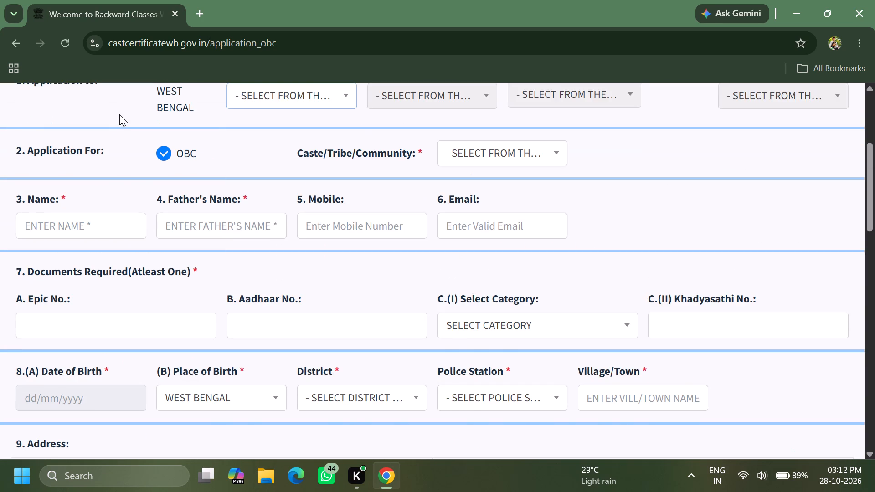
Restart the application for a fresh OBC/State OBC NCL certificate.
{"action": "scroll", "coordinate": [211, 148], "scroll_direction": "up", "scroll_amount": 2}
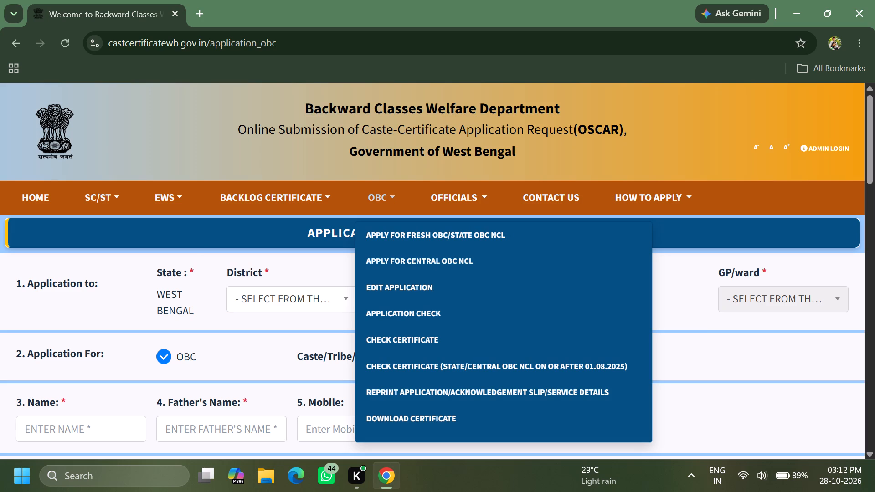
{"action": "left_click", "coordinate": [399, 230]}
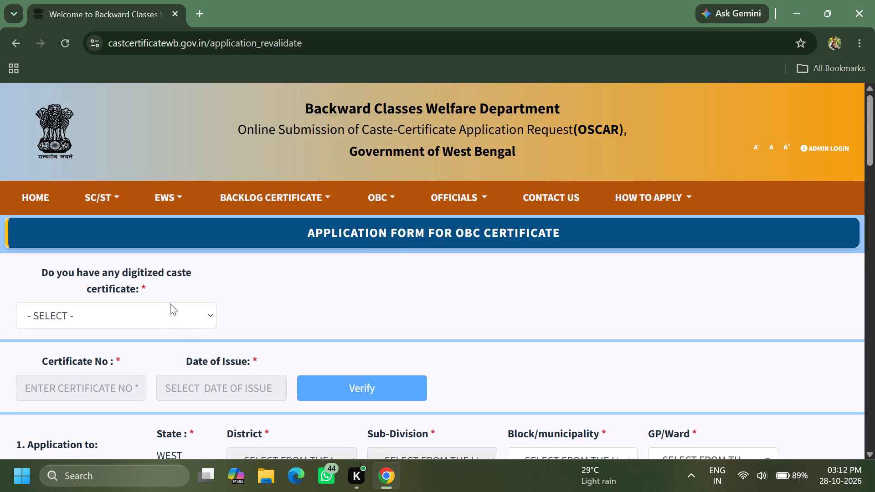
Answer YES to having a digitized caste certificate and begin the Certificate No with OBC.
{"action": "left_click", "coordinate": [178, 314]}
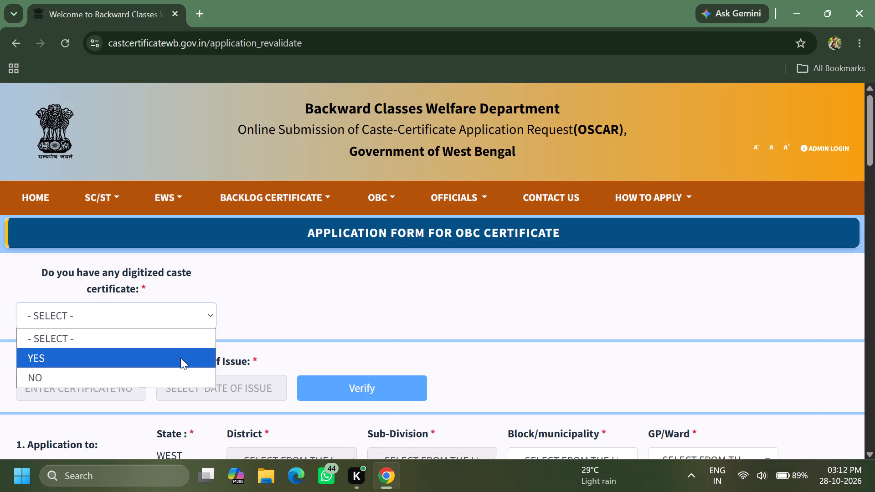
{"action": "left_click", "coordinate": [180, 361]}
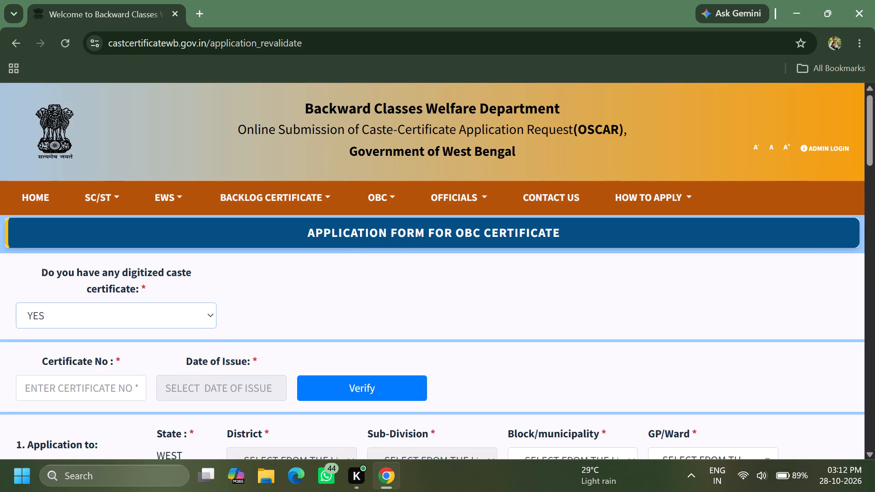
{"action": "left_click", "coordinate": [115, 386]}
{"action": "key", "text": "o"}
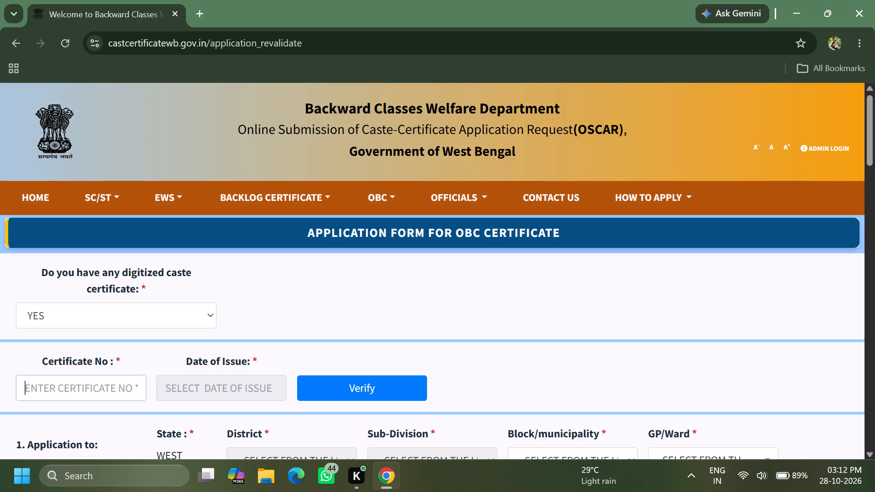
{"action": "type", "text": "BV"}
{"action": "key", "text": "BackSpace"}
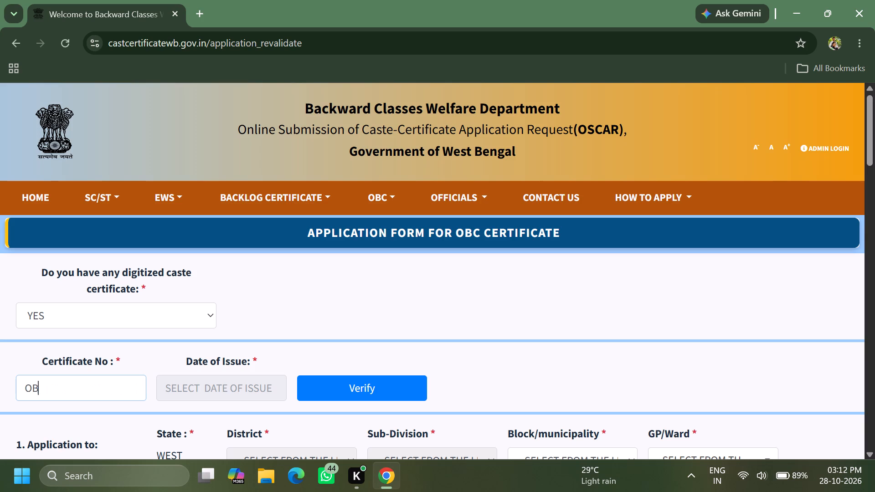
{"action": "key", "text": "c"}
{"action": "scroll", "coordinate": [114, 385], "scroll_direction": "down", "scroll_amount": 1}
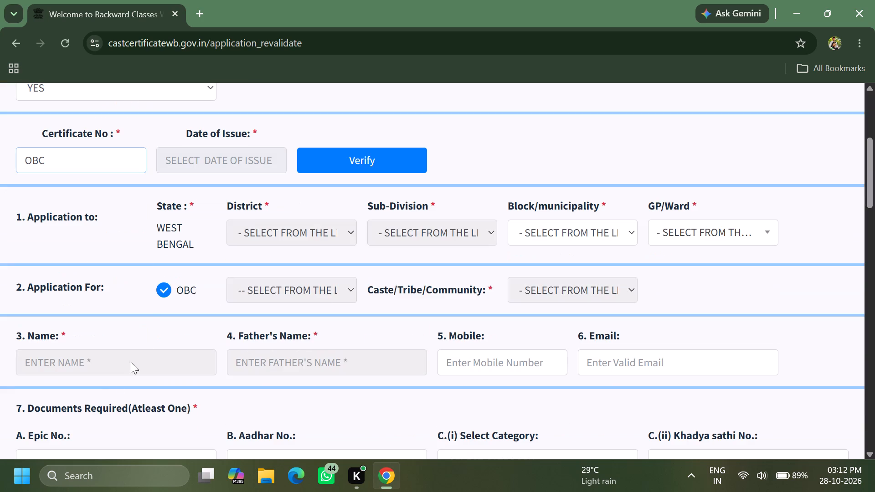
Change the digitized caste certificate answer to NO to open the fresh OBC application form.
{"action": "scroll", "coordinate": [116, 175], "scroll_direction": "up", "scroll_amount": 2}
{"action": "left_click", "coordinate": [63, 314]}
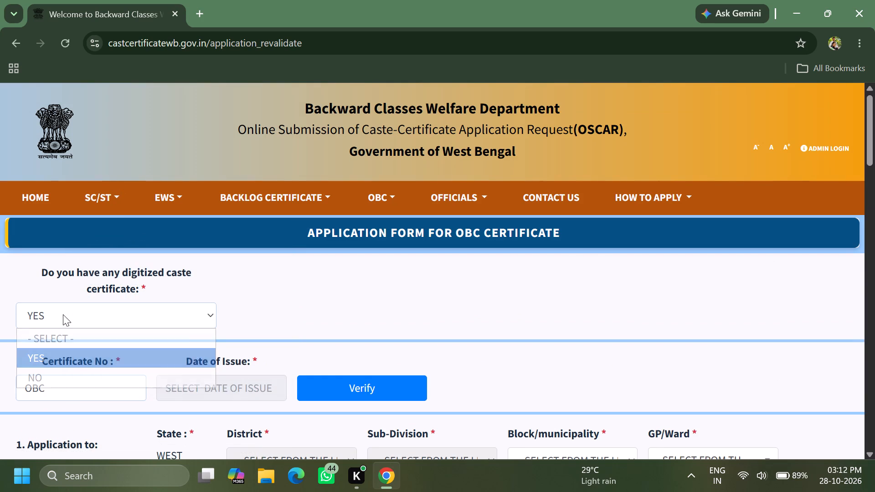
{"action": "left_click", "coordinate": [68, 373]}
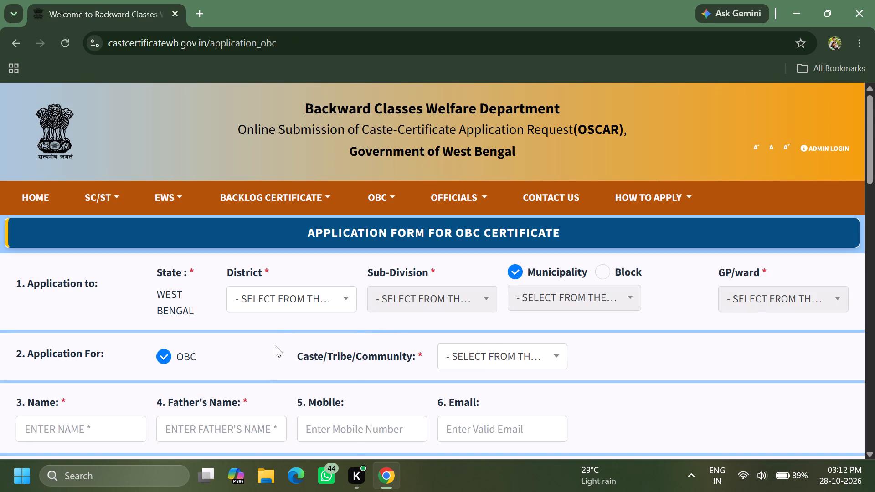
Set the application's District to PURBA BARDHAMAN and its Sub-Division to KALNA.
{"action": "left_click", "coordinate": [284, 302]}
{"action": "scroll", "coordinate": [297, 386], "scroll_direction": "down", "scroll_amount": 5}
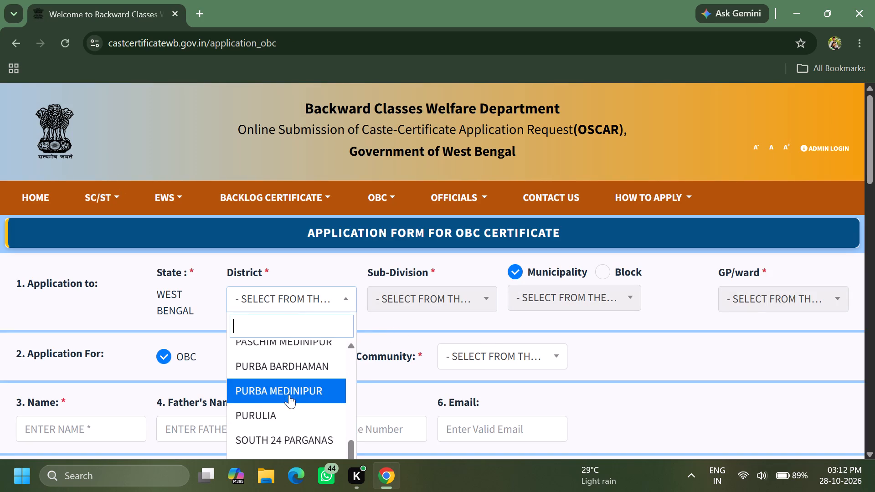
{"action": "left_click", "coordinate": [288, 371]}
{"action": "left_click", "coordinate": [394, 303]}
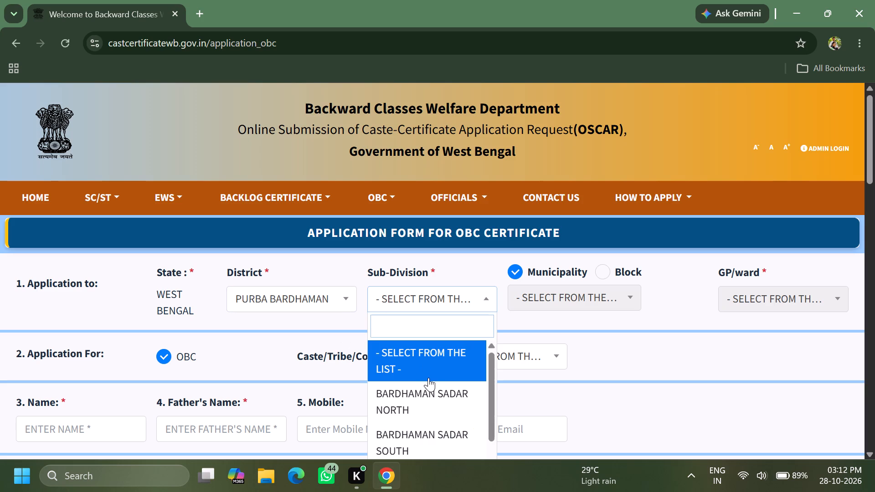
{"action": "scroll", "coordinate": [428, 379], "scroll_direction": "down", "scroll_amount": 8}
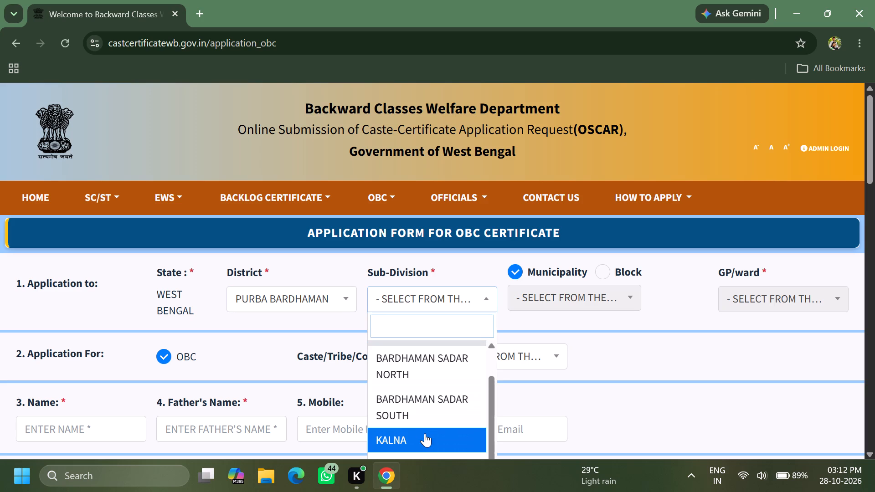
{"action": "left_click", "coordinate": [425, 433]}
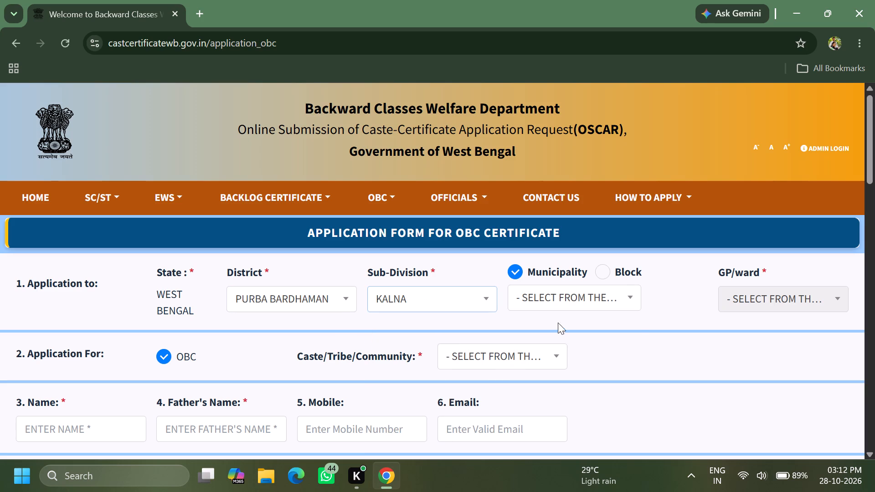
Switch the application from Municipality to Block, choosing block KALNA-I and GP/ward KRISHNADEBPUR.
{"action": "left_click", "coordinate": [560, 296]}
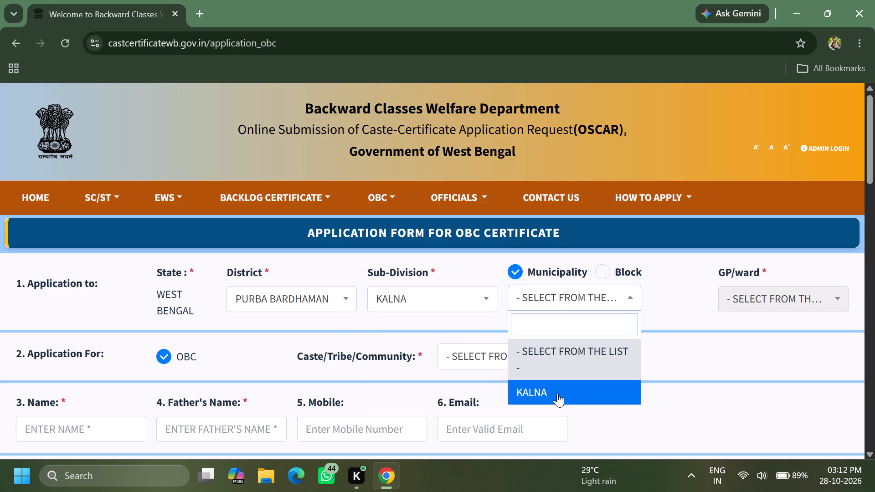
{"action": "left_click", "coordinate": [610, 271]}
{"action": "left_click", "coordinate": [573, 288]}
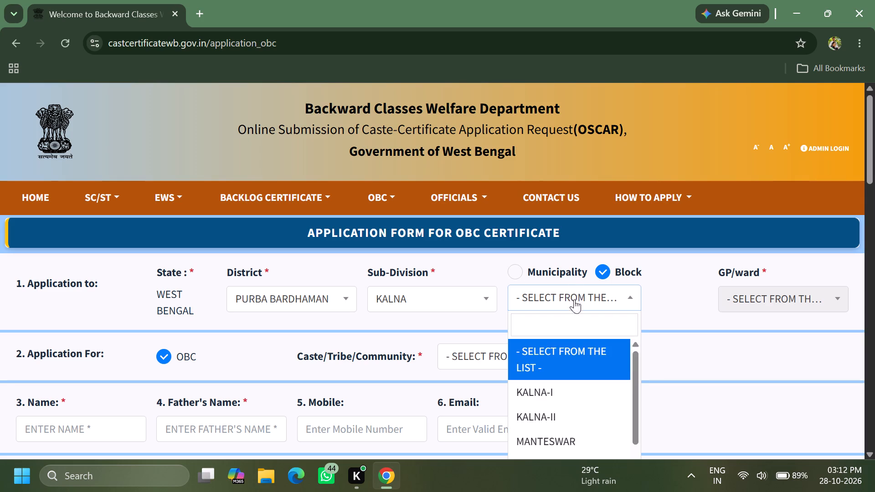
{"action": "left_click", "coordinate": [564, 389]}
{"action": "left_click", "coordinate": [729, 296]}
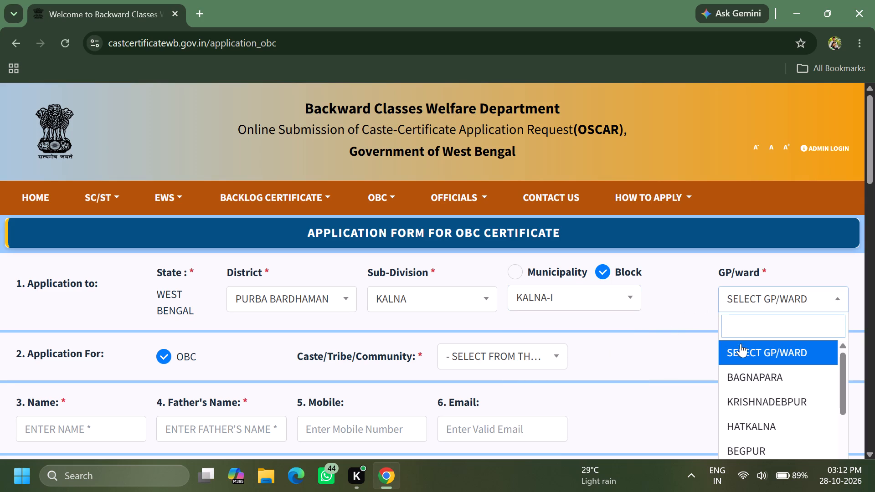
{"action": "left_click", "coordinate": [777, 400]}
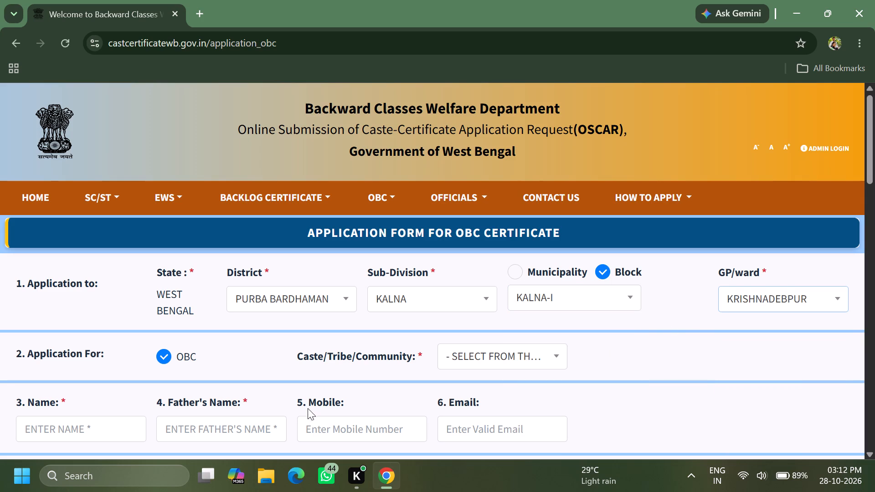
Set the application's Caste/Tribe/Community to BARUJIBI.
{"action": "left_click", "coordinate": [452, 353]}
{"action": "type", "text": "BAR"}
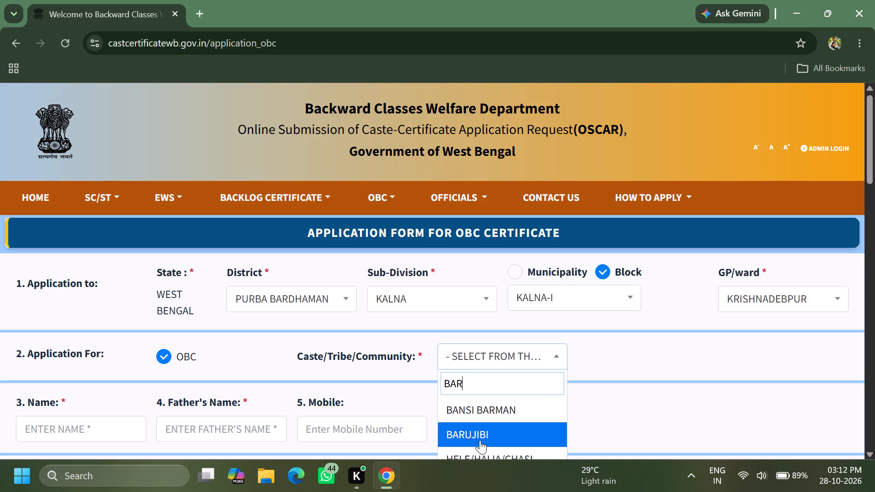
{"action": "left_click", "coordinate": [480, 439]}
Look through the rest of the OBC application form, from birth and address details to referees and migration details.
{"action": "scroll", "coordinate": [427, 372], "scroll_direction": "down", "scroll_amount": 2}
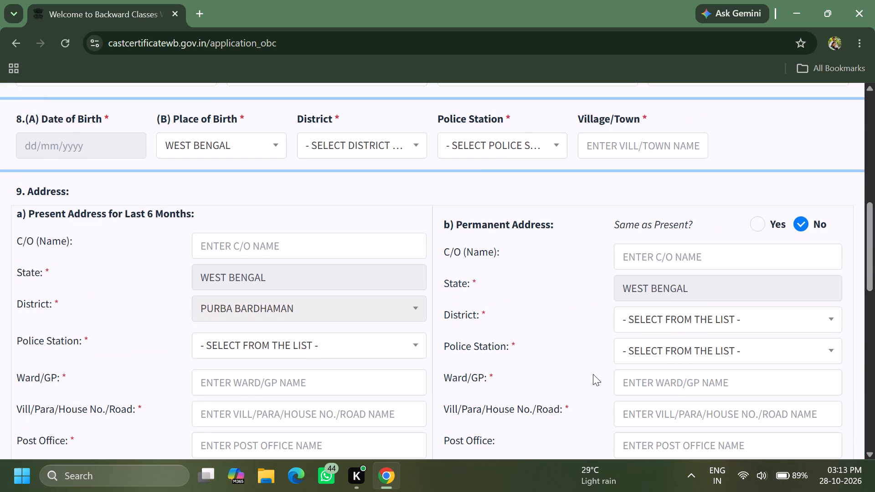
{"action": "scroll", "coordinate": [593, 374], "scroll_direction": "down", "scroll_amount": 1}
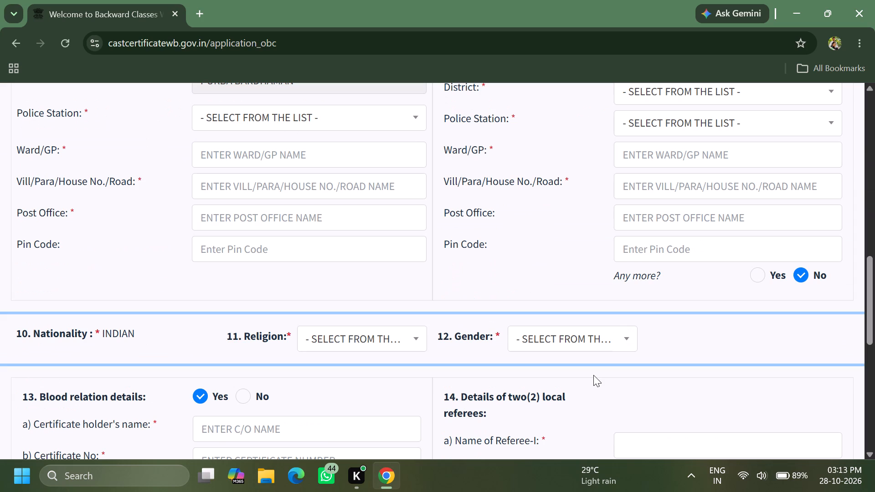
{"action": "scroll", "coordinate": [593, 375], "scroll_direction": "down", "scroll_amount": 1}
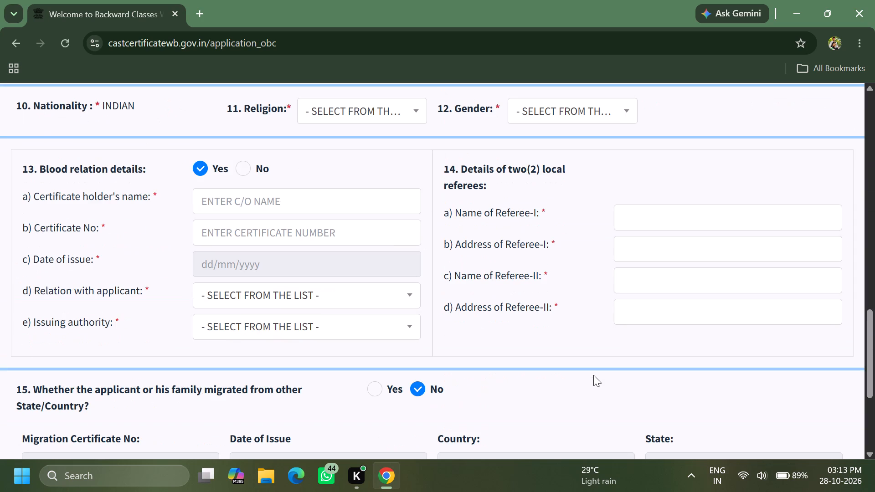
{"action": "scroll", "coordinate": [593, 375], "scroll_direction": "down", "scroll_amount": 1}
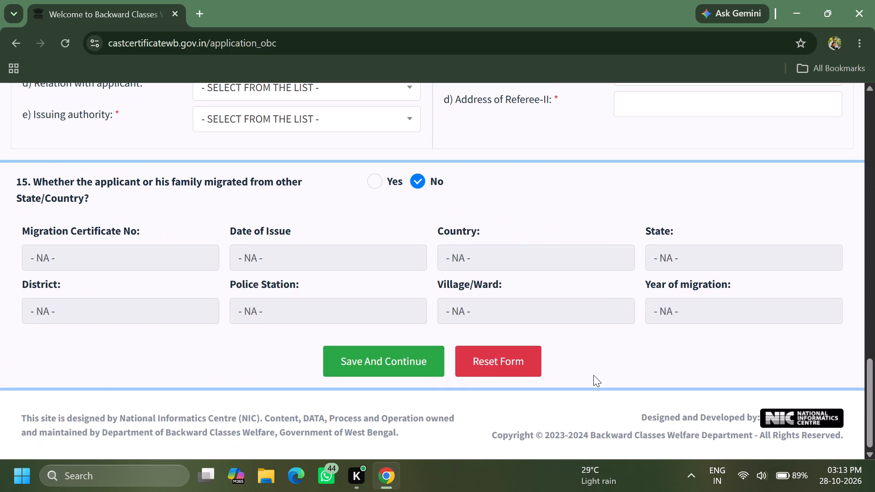
{"action": "scroll", "coordinate": [593, 375], "scroll_direction": "up", "scroll_amount": 5}
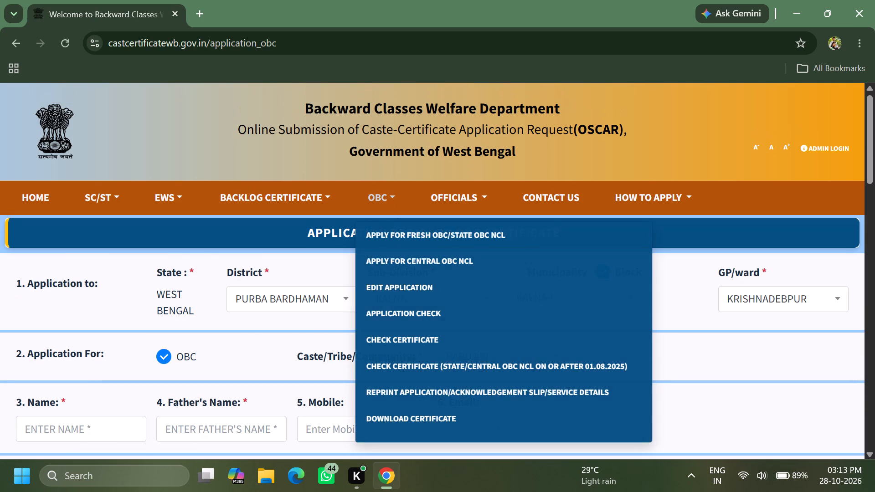
Open the application form for a Central OBC NCL certificate.
{"action": "left_click", "coordinate": [414, 255]}
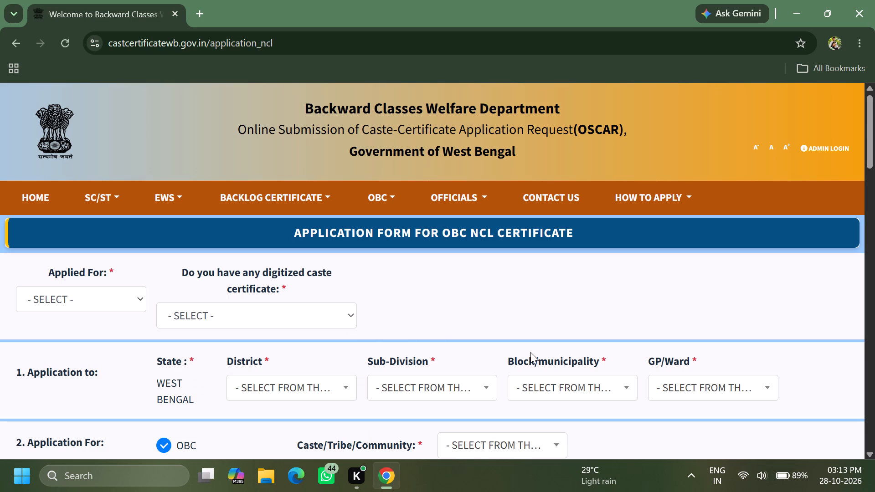
On the OBC NCL form, answer YES to having a digitized caste certificate and set Applied For to Central.
{"action": "left_click", "coordinate": [275, 314]}
{"action": "left_click", "coordinate": [278, 355]}
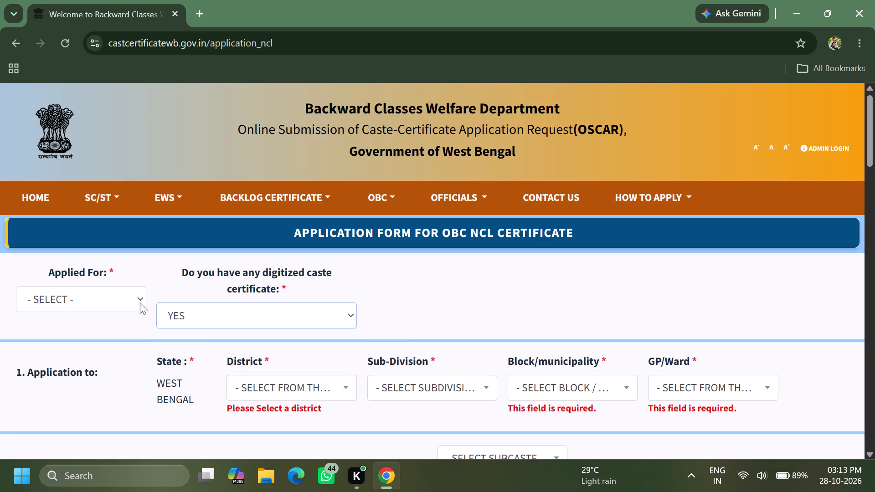
{"action": "left_click", "coordinate": [132, 300]}
{"action": "left_click", "coordinate": [134, 338]}
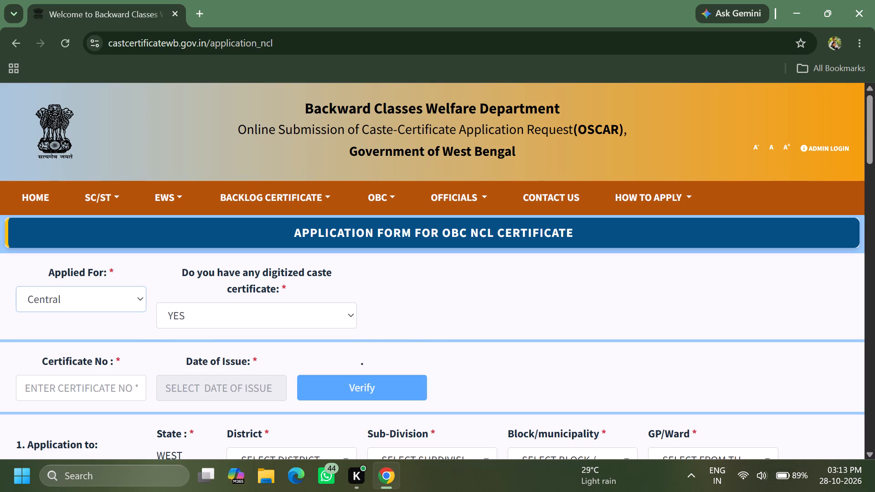
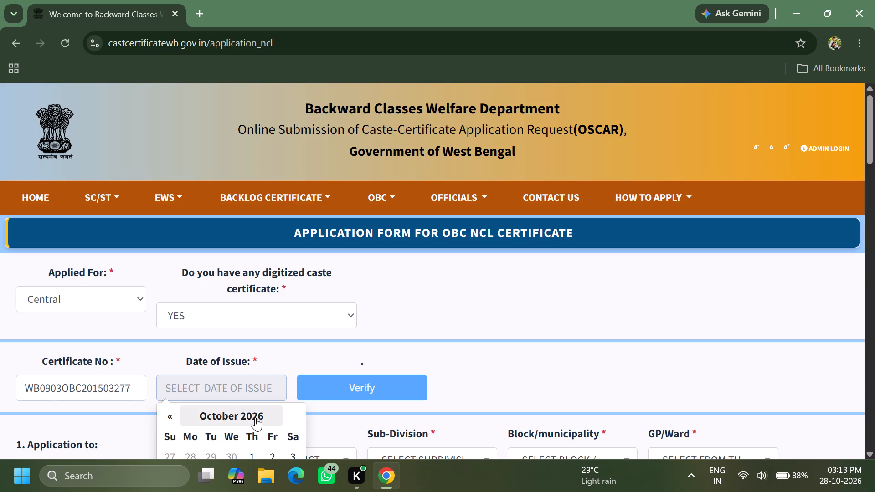
Set the Date of Issue to 2015-08-01 on the OBC NCL form and try to verify the existing certificate.
{"action": "scroll", "coordinate": [252, 414], "scroll_direction": "down", "scroll_amount": 1}
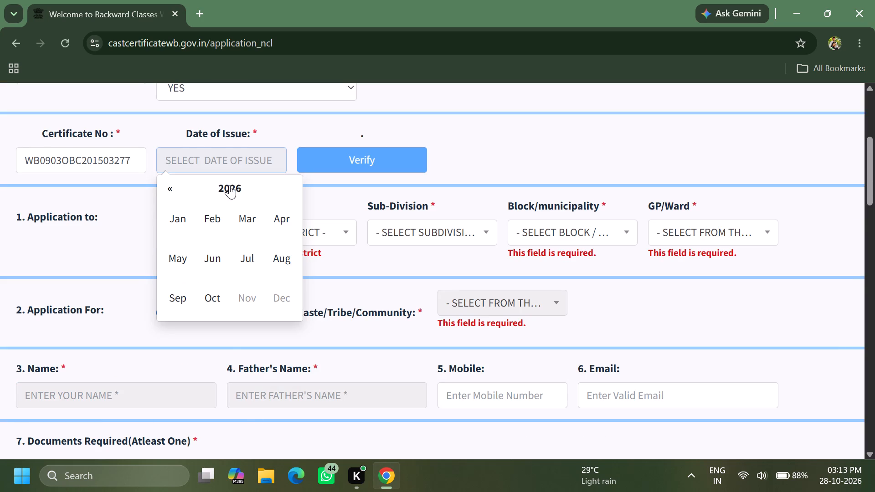
{"action": "left_click", "coordinate": [229, 185]}
{"action": "left_click", "coordinate": [173, 186]}
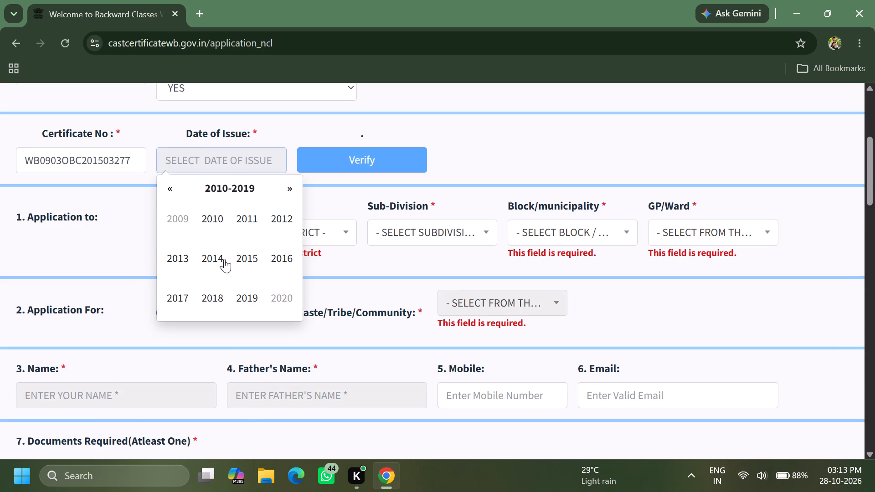
{"action": "left_click", "coordinate": [246, 253]}
{"action": "left_click", "coordinate": [274, 255]}
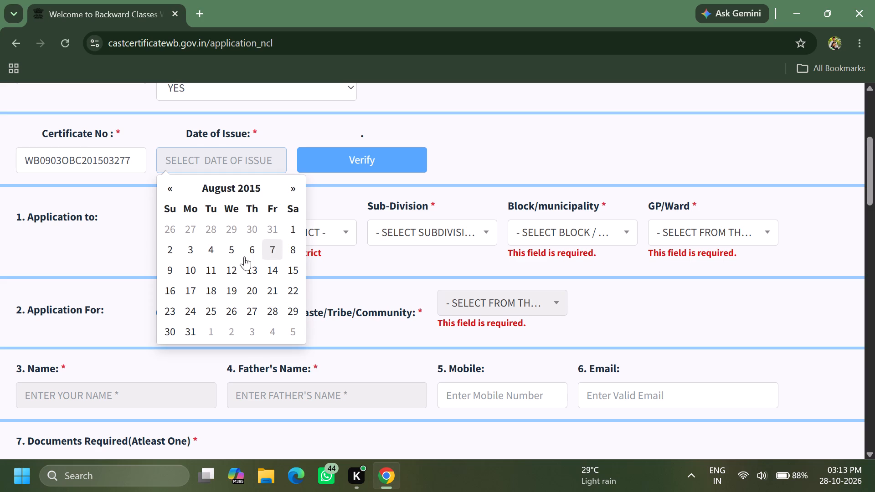
{"action": "left_click", "coordinate": [289, 229]}
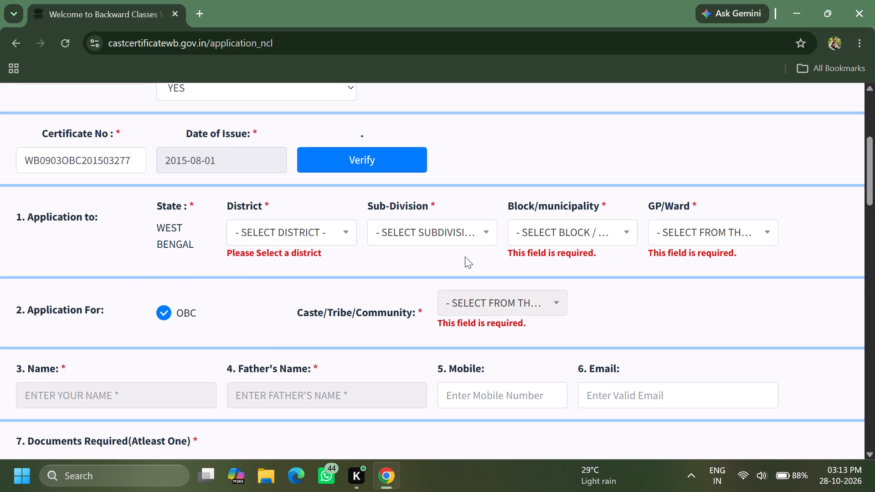
{"action": "left_click", "coordinate": [358, 159]}
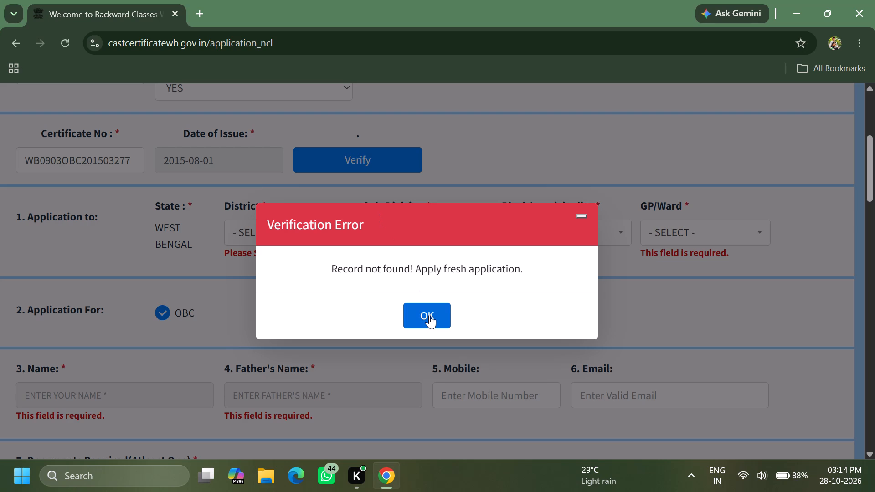
{"action": "left_click", "coordinate": [429, 315]}
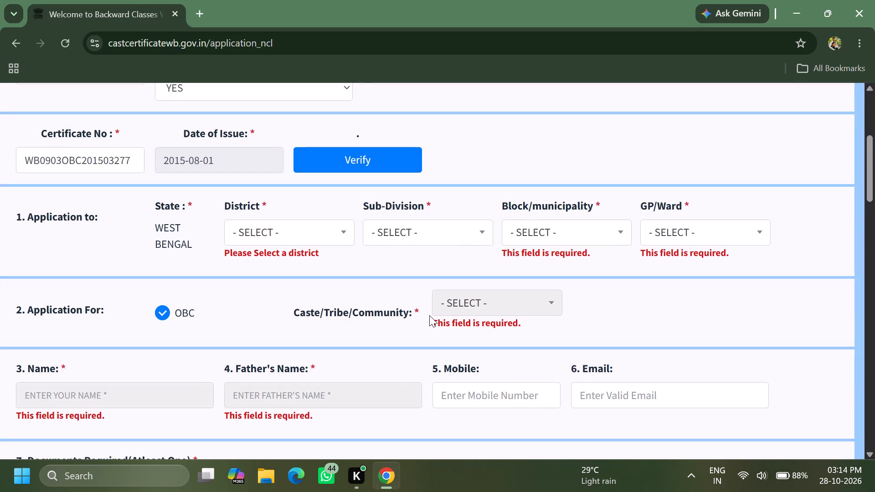
Copy the certificate number entered on the OBC NCL form.
{"action": "scroll", "coordinate": [430, 316], "scroll_direction": "up", "scroll_amount": 2}
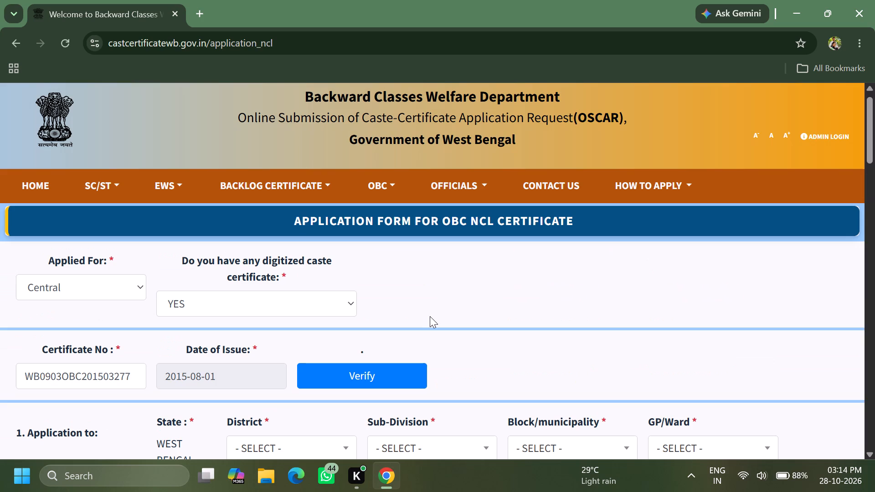
{"action": "left_click", "coordinate": [119, 383]}
{"action": "key", "text": "ctrl+a"}
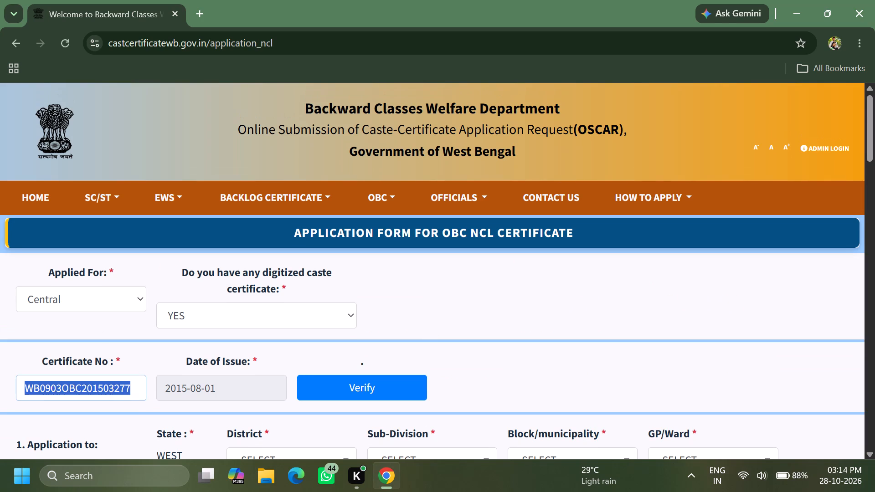
{"action": "key", "text": "ctrl+c"}
Open the application form for a fresh OBC/State OBC NCL certificate.
{"action": "left_click", "coordinate": [119, 284]}
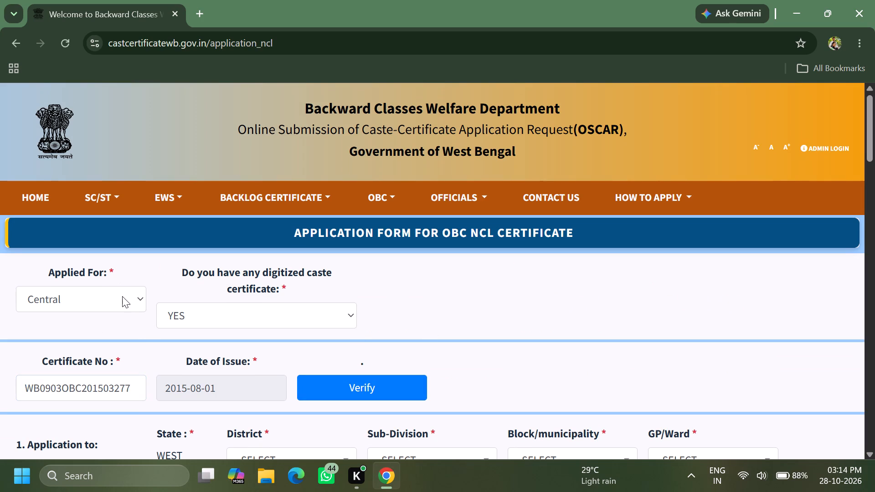
{"action": "left_click", "coordinate": [122, 297]}
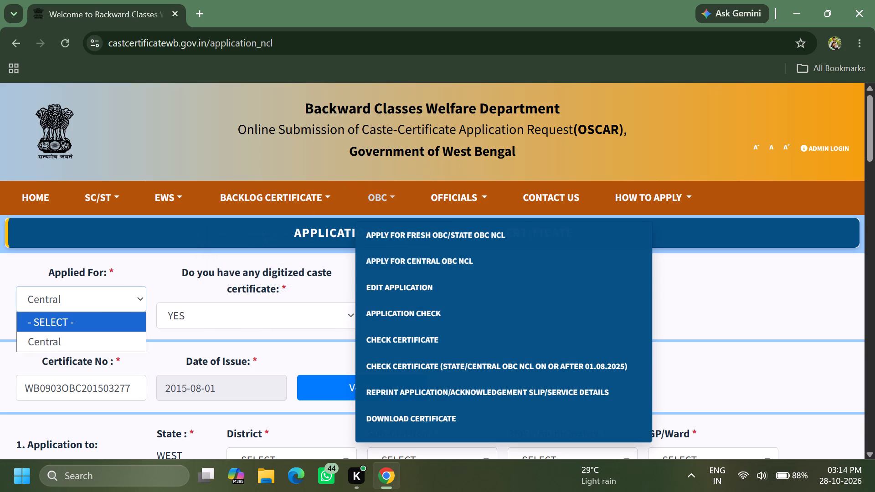
{"action": "left_click", "coordinate": [412, 239]}
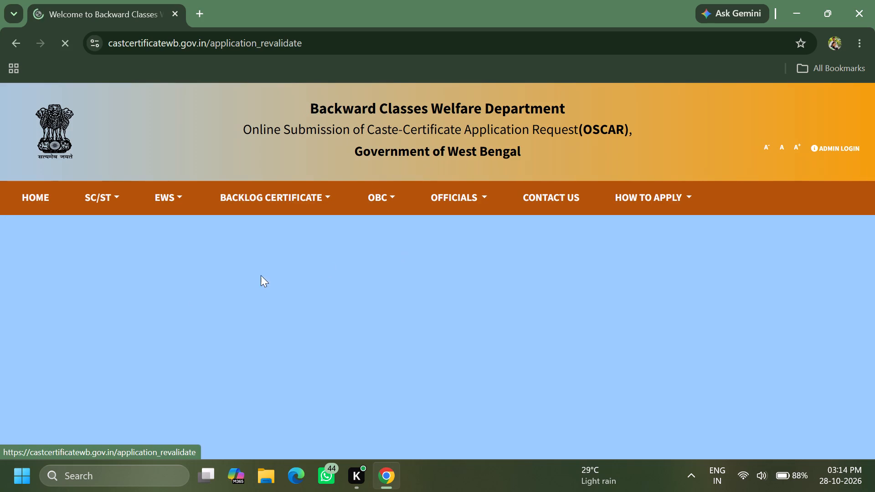
Answer YES to having a digitized caste certificate and paste the copied number as the Certificate No.
{"action": "left_click", "coordinate": [134, 321]}
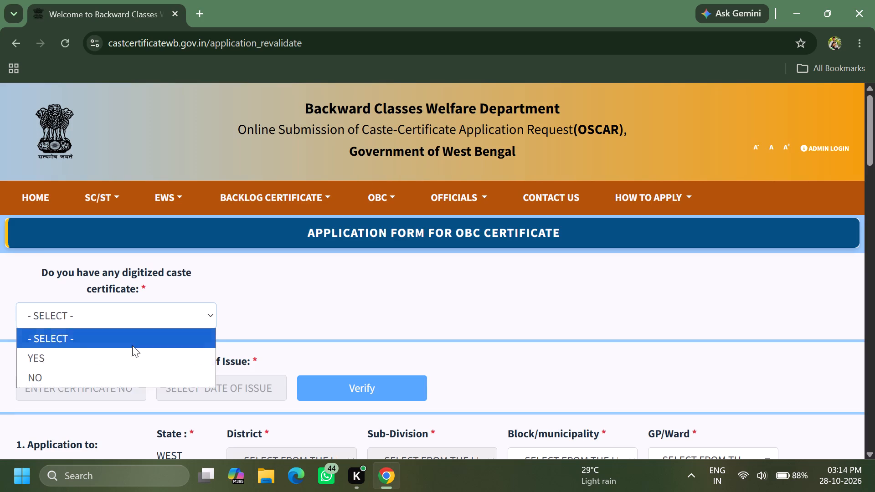
{"action": "left_click", "coordinate": [129, 355]}
{"action": "left_click", "coordinate": [116, 382]}
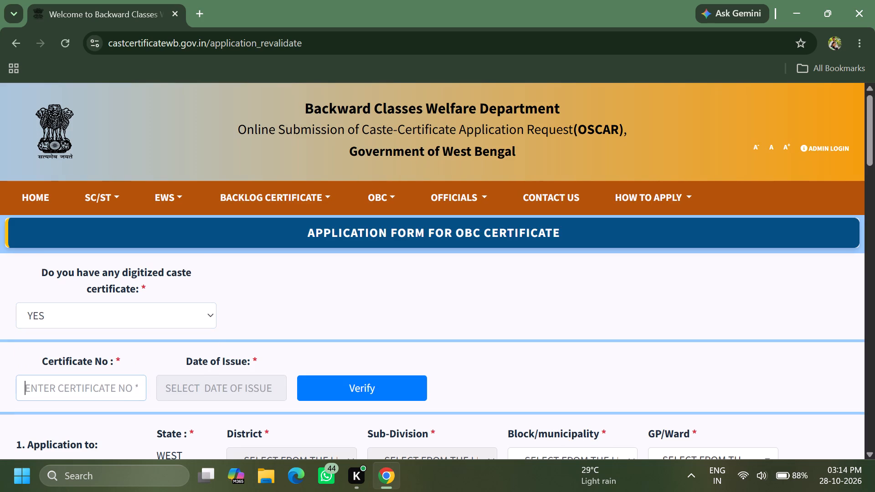
{"action": "key", "text": "ctrl+v"}
Set the Date of Issue to 2015-08-01 on the OBC form and try to verify the certificate.
{"action": "left_click", "coordinate": [219, 396]}
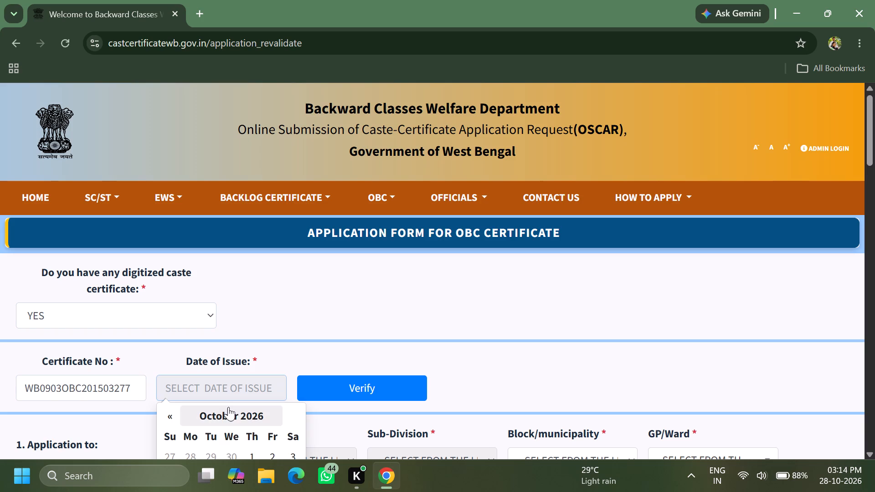
{"action": "left_click", "coordinate": [253, 421]}
{"action": "left_click", "coordinate": [231, 412]}
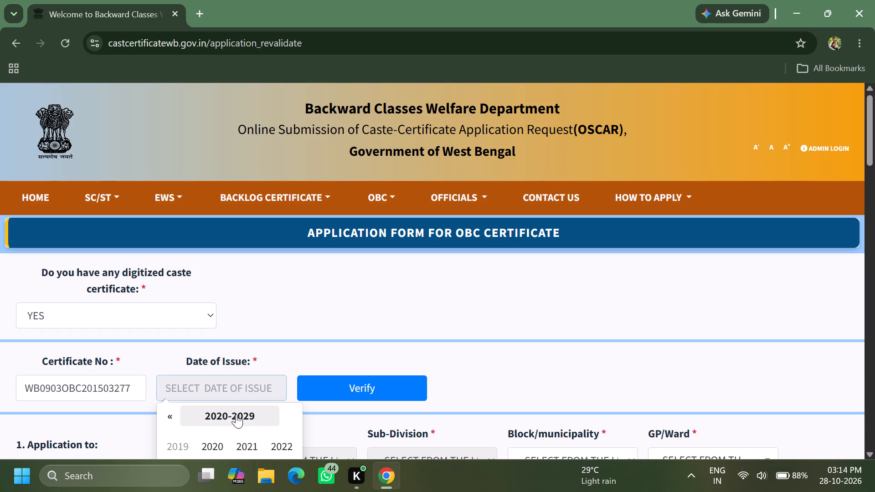
{"action": "left_click", "coordinate": [164, 417]}
{"action": "scroll", "coordinate": [191, 413], "scroll_direction": "up", "scroll_amount": 2}
{"action": "scroll", "coordinate": [285, 410], "scroll_direction": "down", "scroll_amount": 1}
{"action": "left_click", "coordinate": [170, 185]}
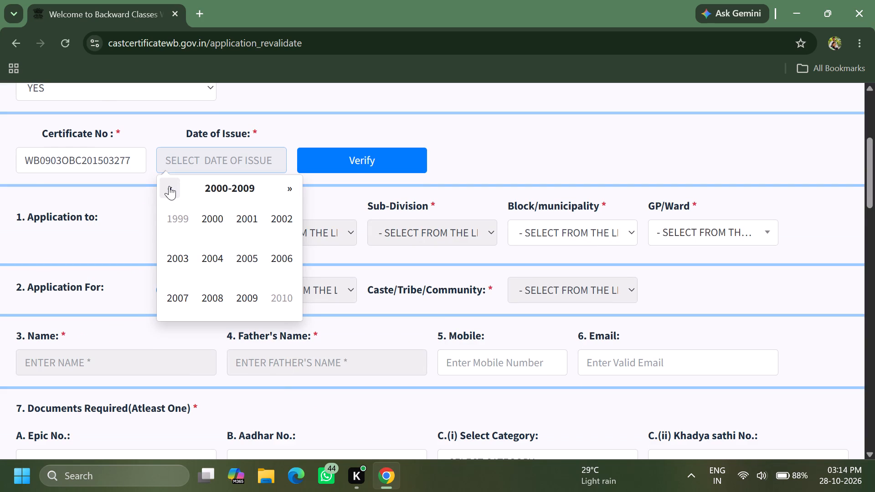
{"action": "left_click", "coordinate": [169, 186]}
{"action": "left_click", "coordinate": [169, 187]}
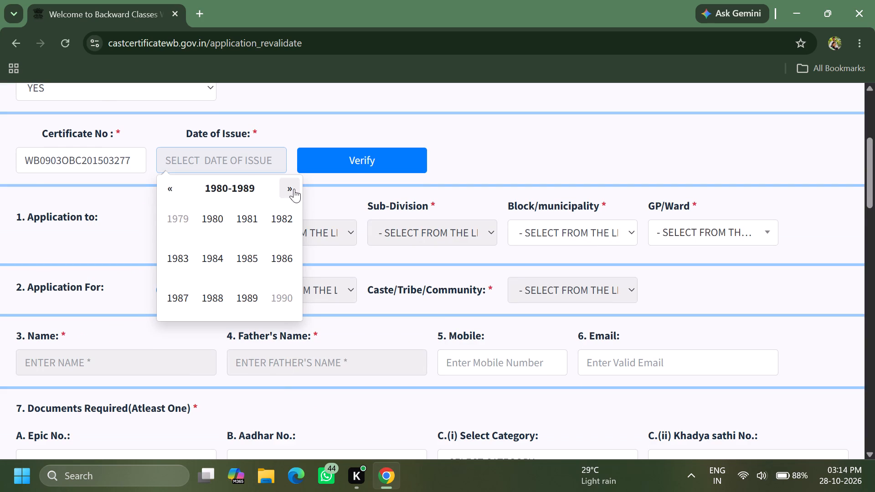
{"action": "double_click", "coordinate": [294, 189]}
{"action": "left_click", "coordinate": [294, 189]}
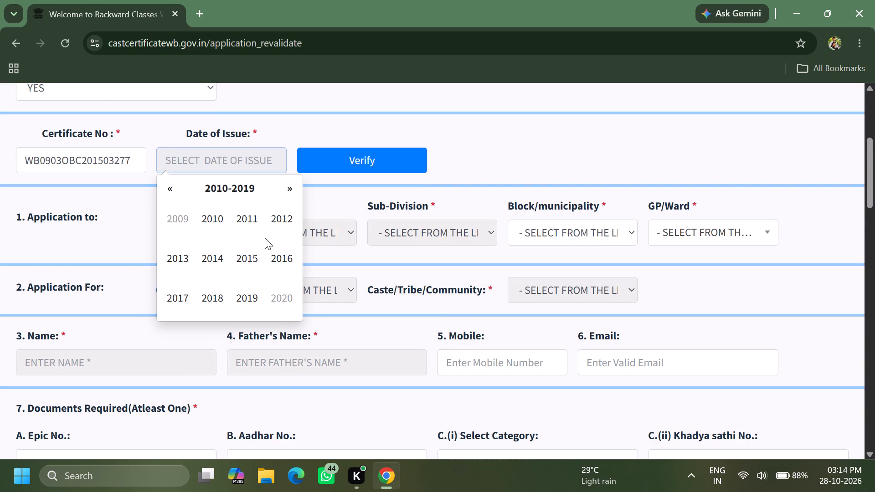
{"action": "left_click", "coordinate": [254, 252]}
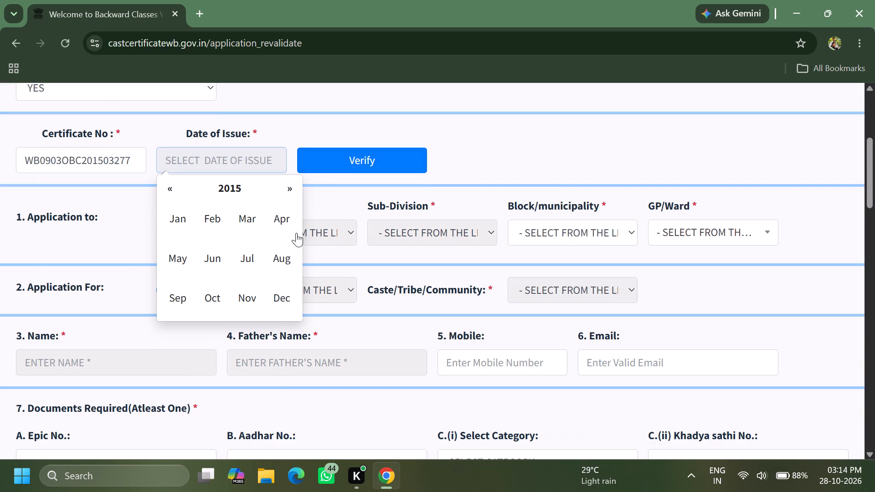
{"action": "left_click", "coordinate": [295, 247]}
{"action": "left_click", "coordinate": [292, 225]}
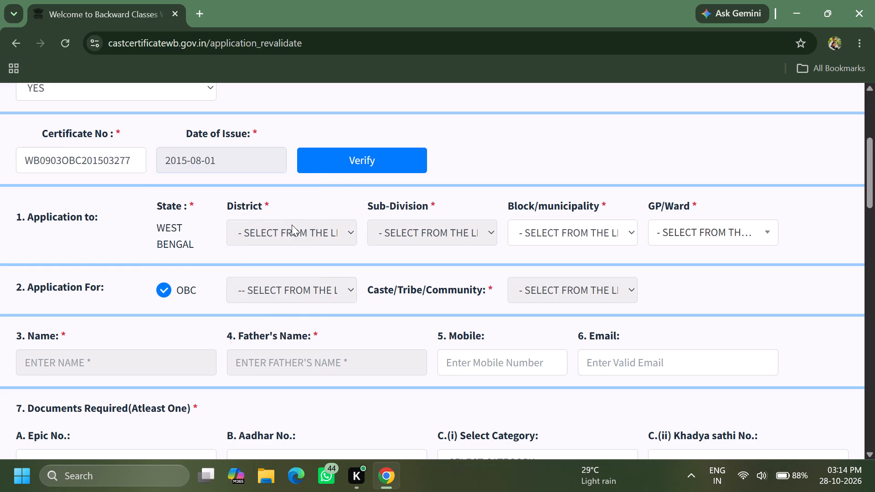
{"action": "left_click", "coordinate": [348, 162]}
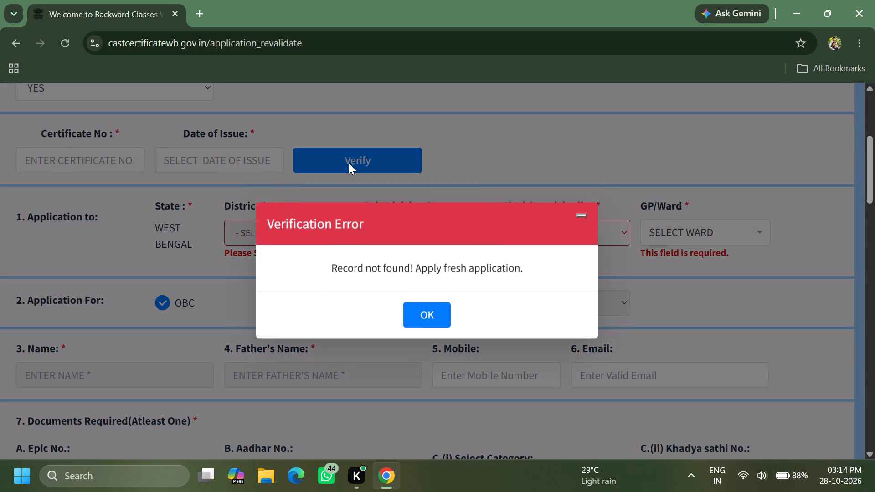
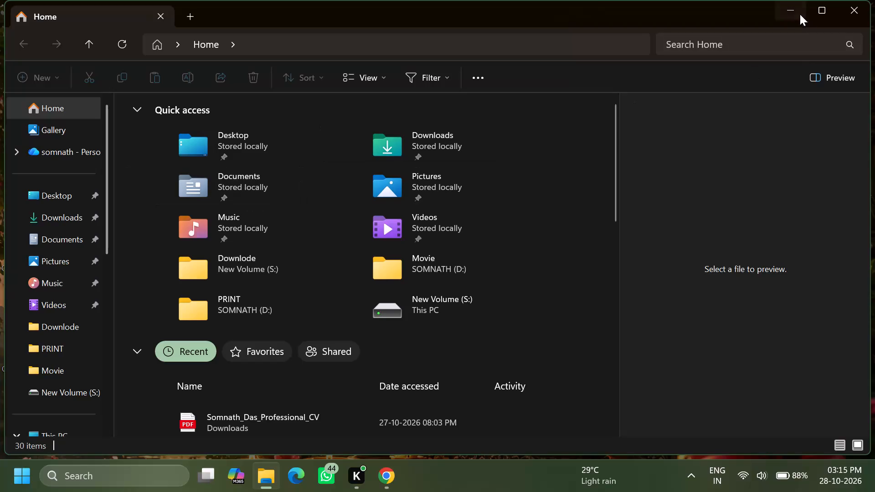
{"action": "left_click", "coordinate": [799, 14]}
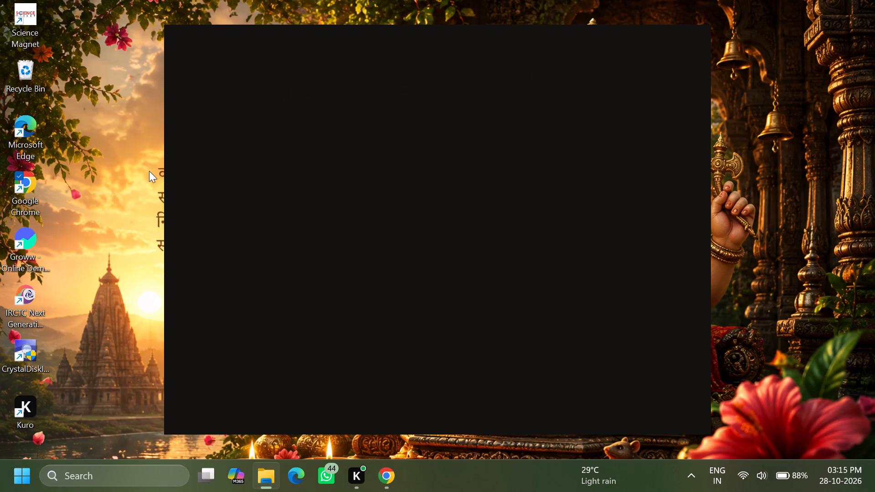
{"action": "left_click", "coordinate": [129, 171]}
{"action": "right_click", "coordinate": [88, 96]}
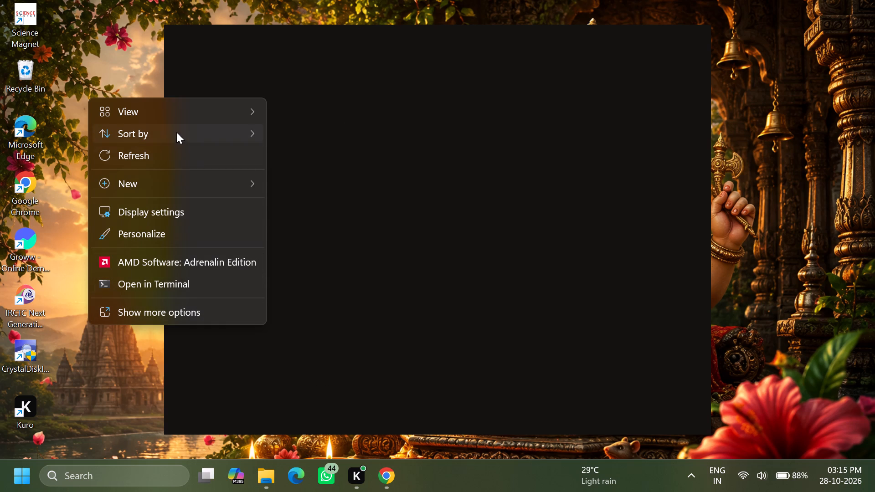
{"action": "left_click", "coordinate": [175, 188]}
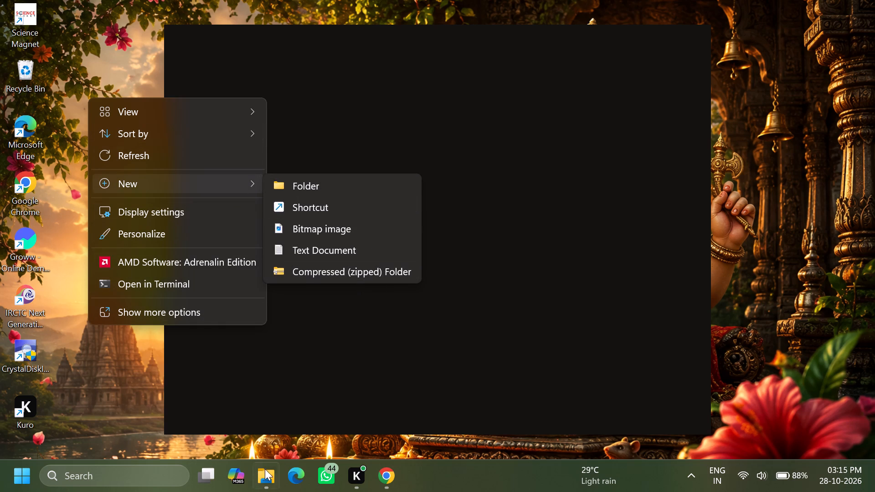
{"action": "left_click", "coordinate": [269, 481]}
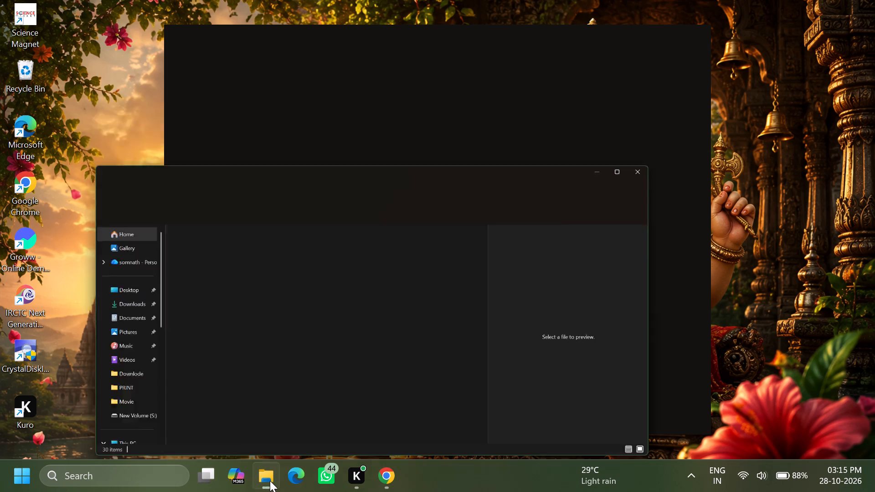
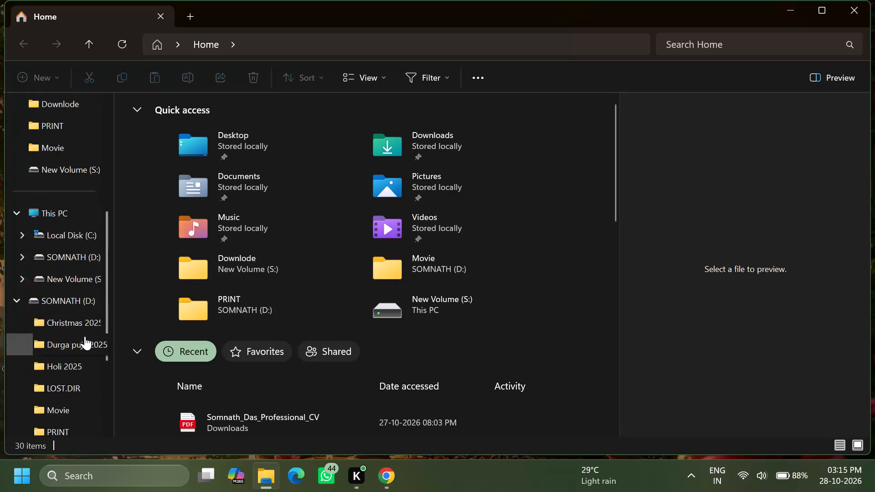
Copy the BABA SIR 2026 image from the HP user's Downloads folder on Local Disk (C:) into the PRINT folder on SOMNATH (D:).
{"action": "left_click", "coordinate": [87, 113]}
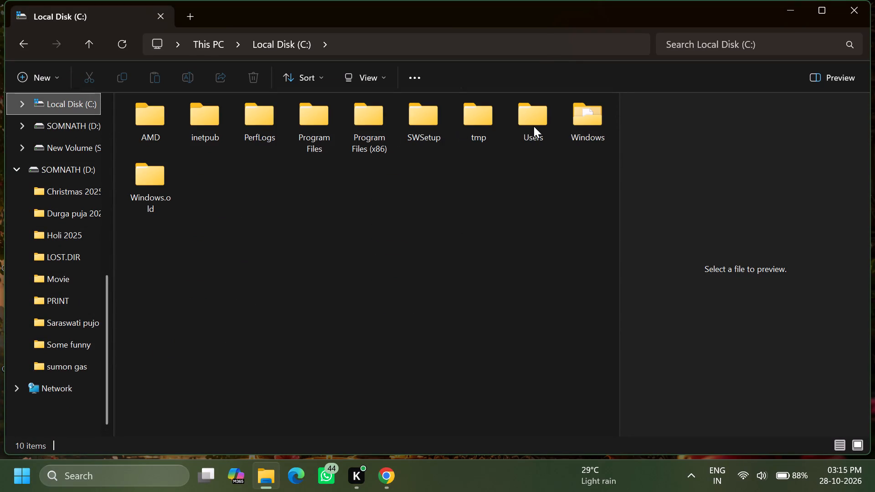
{"action": "double_click", "coordinate": [538, 126]}
{"action": "double_click", "coordinate": [149, 129]}
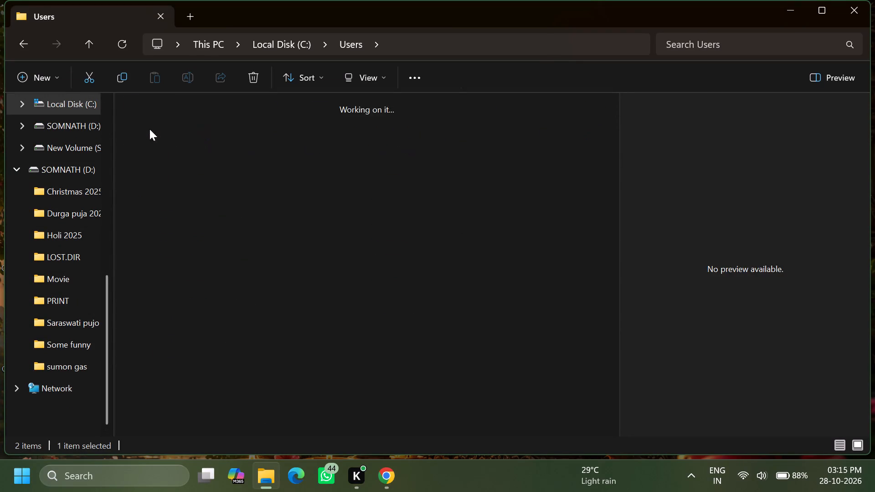
{"action": "double_click", "coordinate": [467, 128]}
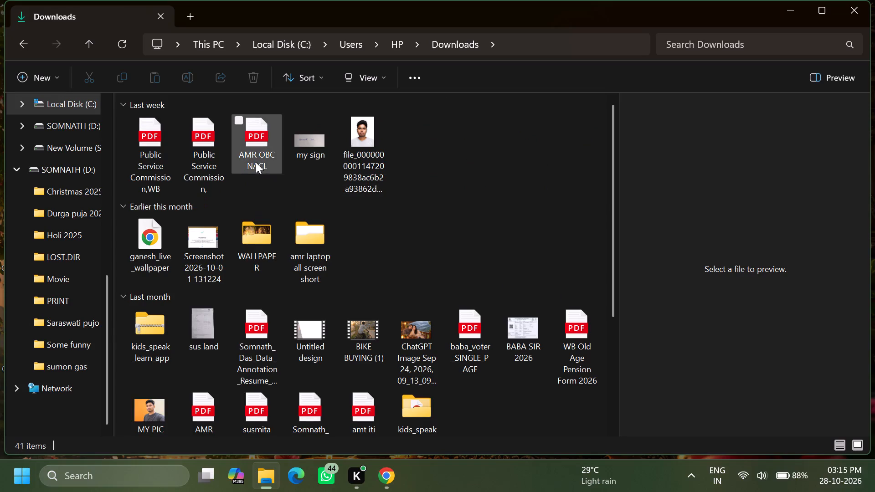
{"action": "left_click", "coordinate": [504, 311]}
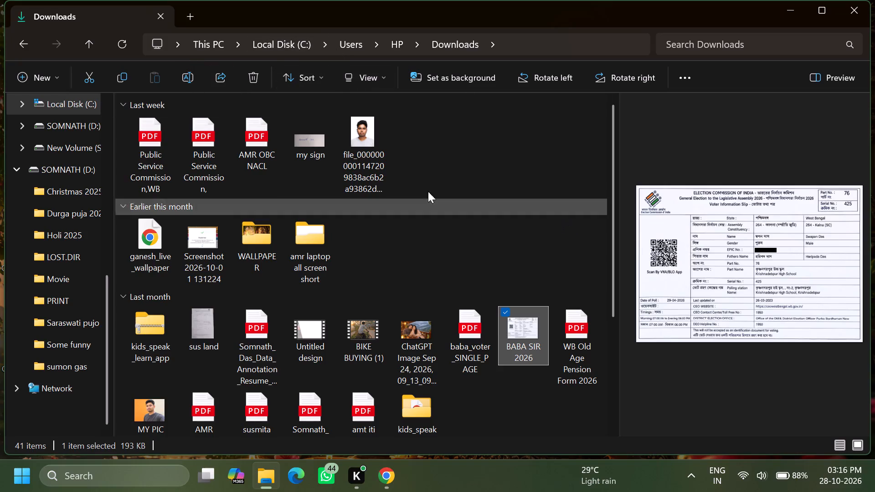
{"action": "left_click", "coordinate": [120, 73]}
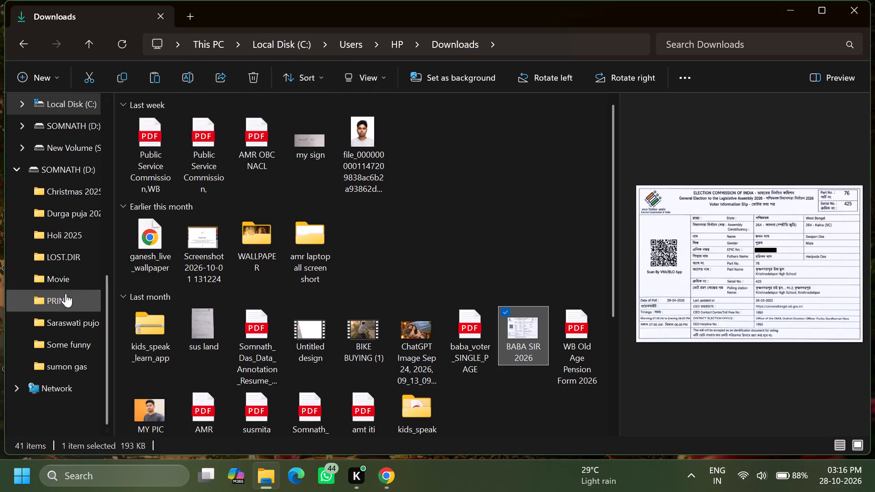
{"action": "left_click", "coordinate": [66, 293]}
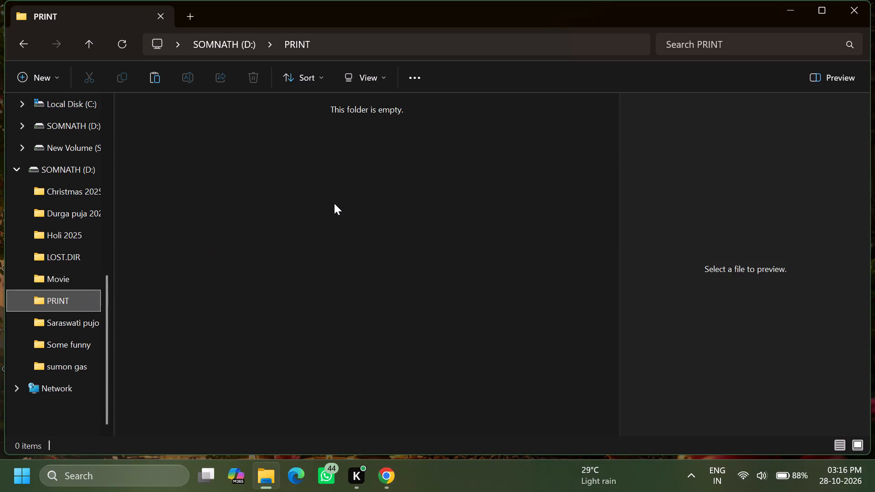
{"action": "key", "text": "ctrl+v"}
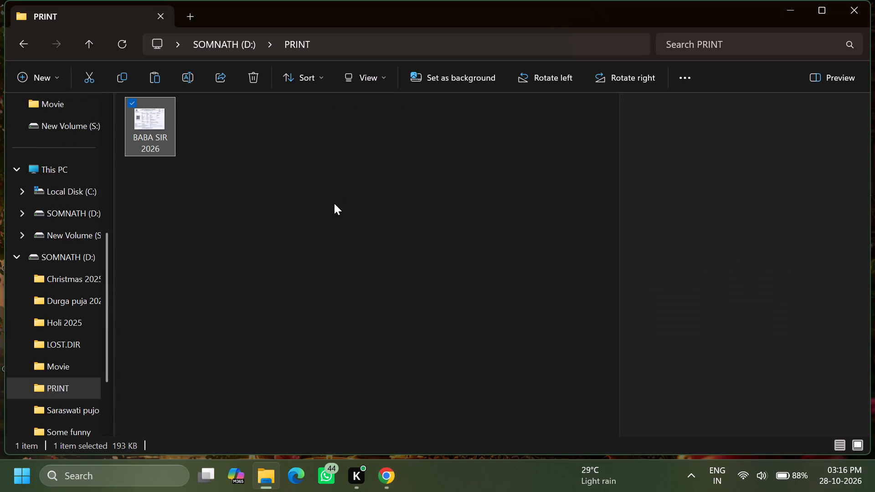
{"action": "left_click", "coordinate": [386, 202]}
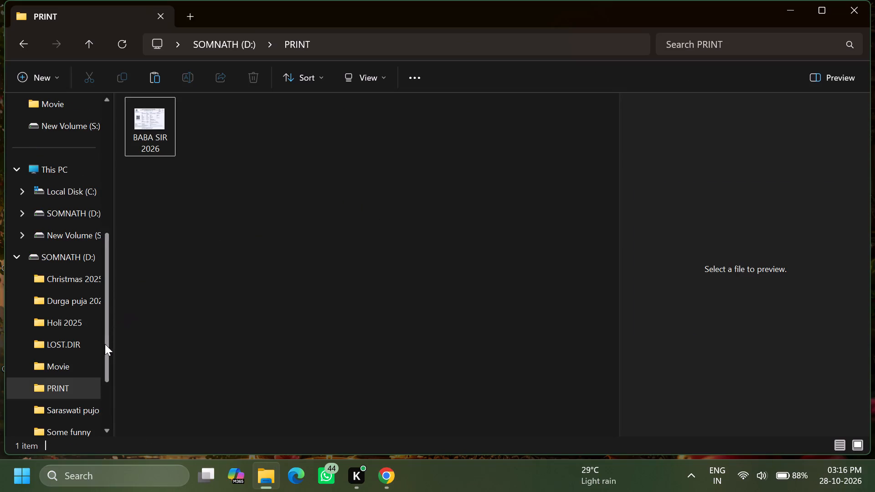
{"action": "left_click", "coordinate": [76, 217]}
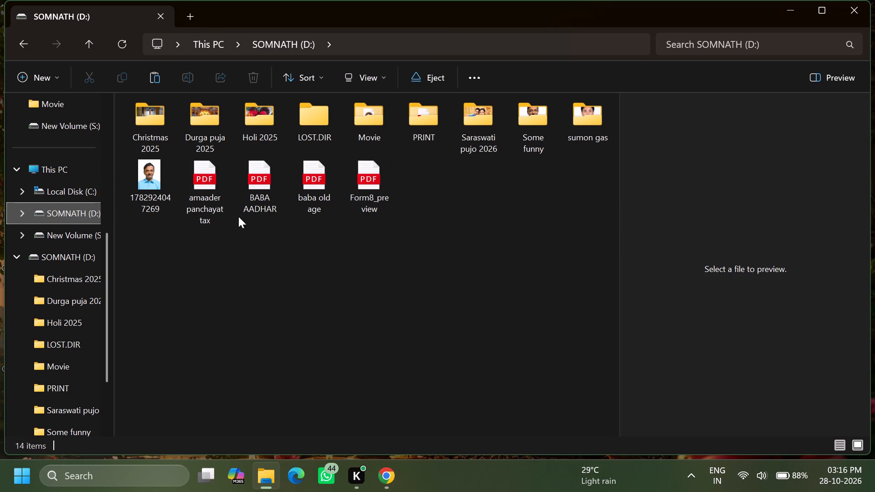
{"action": "double_click", "coordinate": [417, 136]}
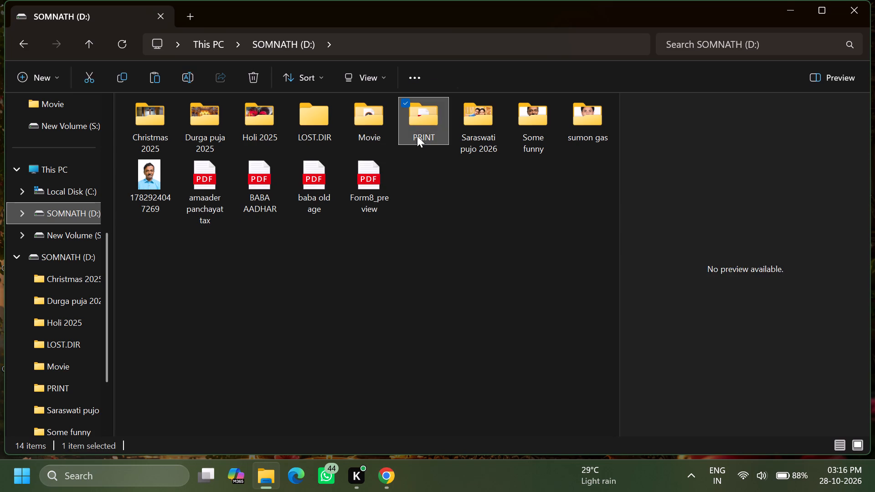
{"action": "left_click", "coordinate": [78, 238]}
{"action": "double_click", "coordinate": [196, 136]}
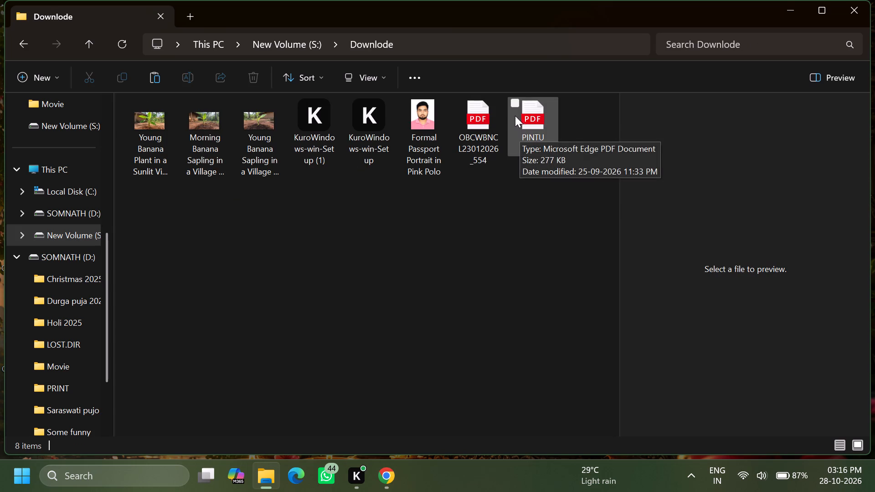
{"action": "left_click", "coordinate": [514, 100]}
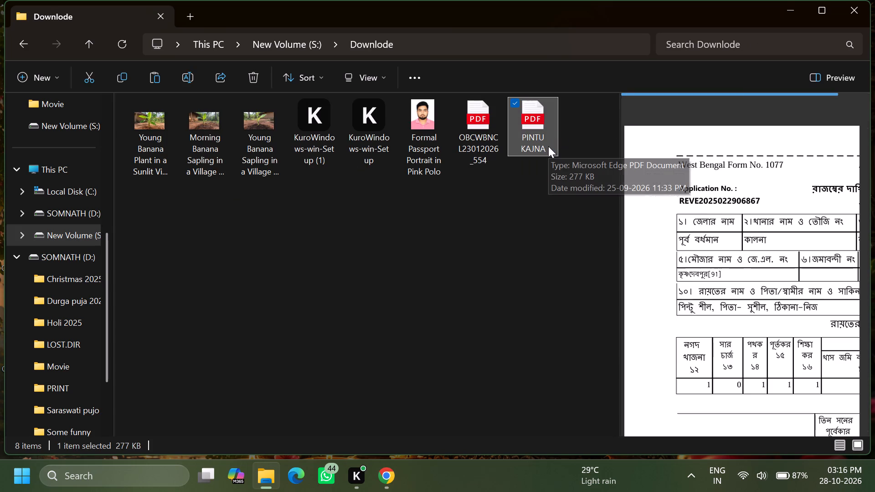
{"action": "left_click", "coordinate": [81, 69]}
{"action": "left_click", "coordinate": [67, 380]}
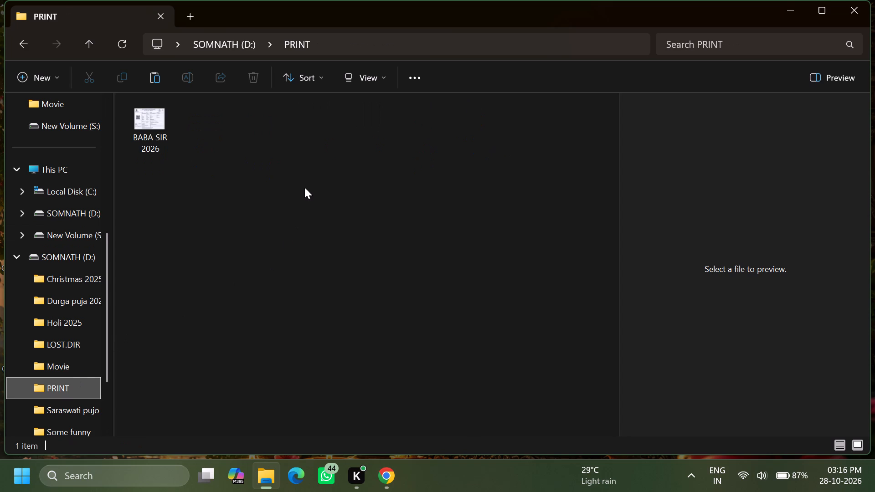
{"action": "key", "text": "ctrl+v"}
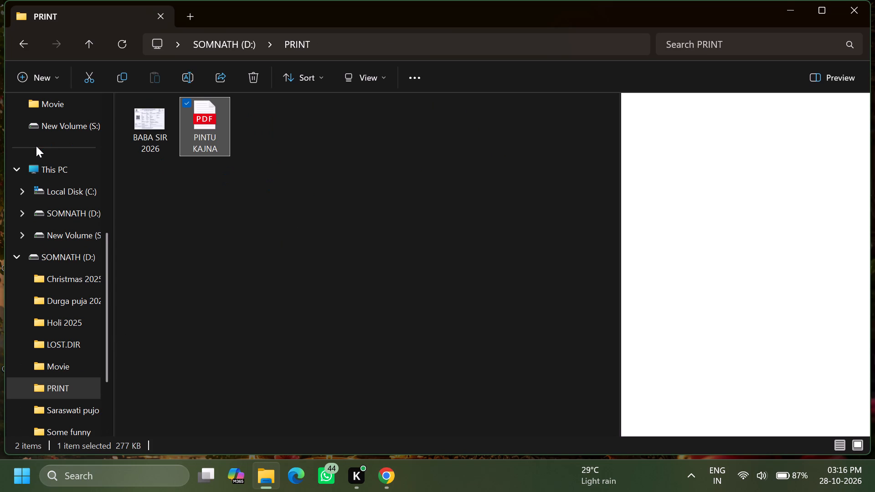
Delete both KuroWindows-win-Setup files from the Downlode folder on New Volume (S:).
{"action": "left_click", "coordinate": [68, 239]}
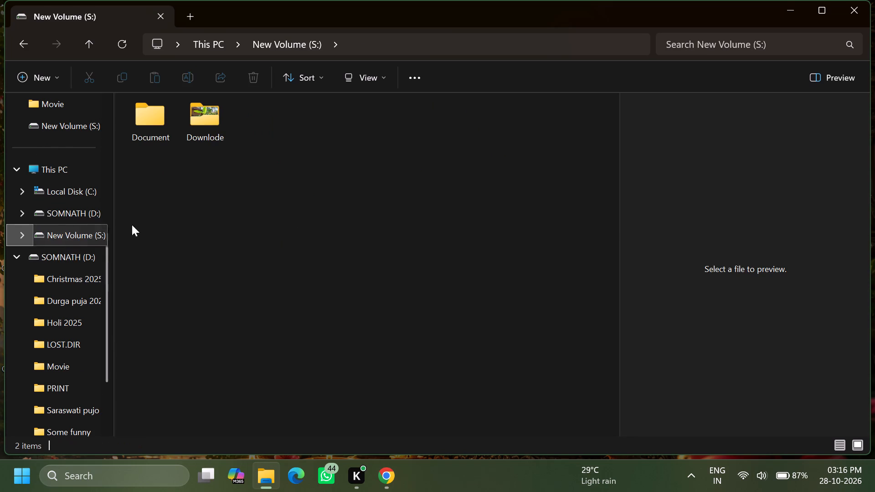
{"action": "double_click", "coordinate": [193, 136]}
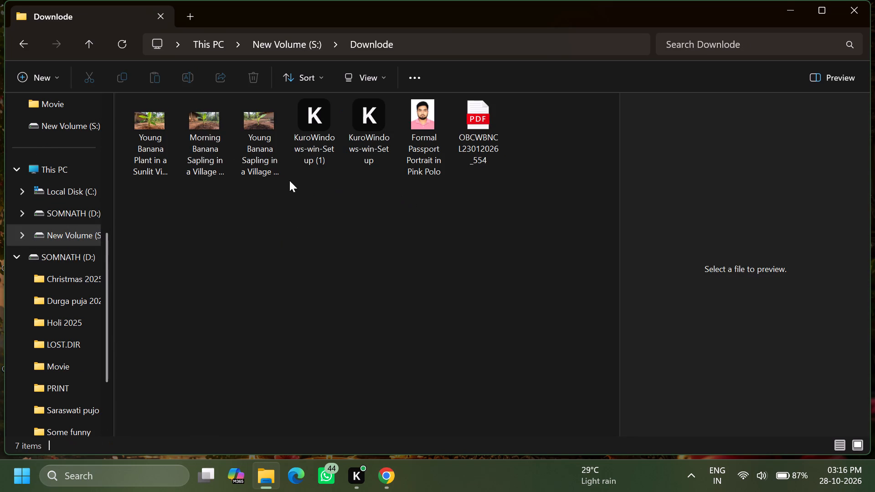
{"action": "left_click_drag", "start_coordinate": [301, 183], "coordinate": [368, 130]}
{"action": "left_click", "coordinate": [258, 75]}
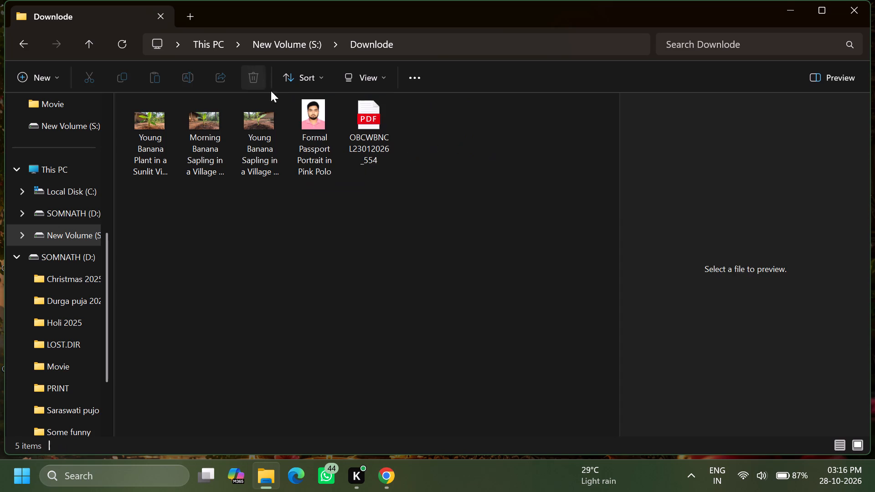
Open the OBC NCL certificate PDF from the Downlode folder in a maximized Edge window and copy its certificate number.
{"action": "left_click", "coordinate": [295, 99]}
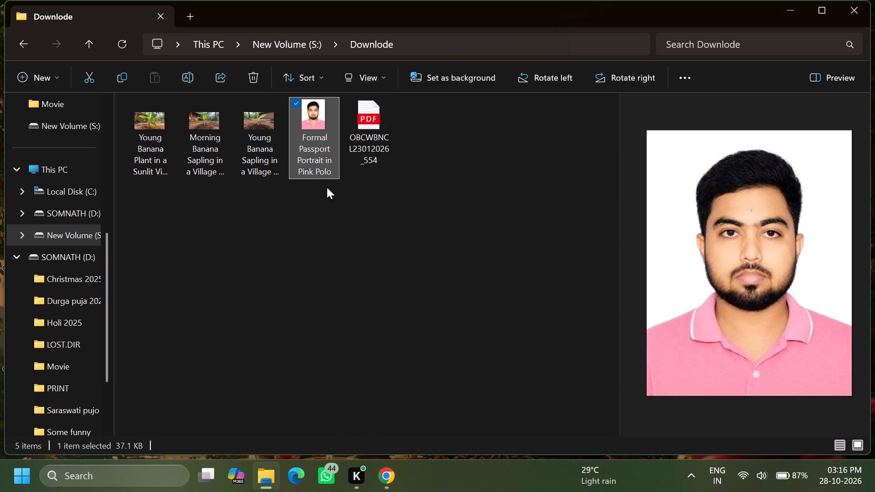
{"action": "left_click", "coordinate": [340, 212]}
{"action": "double_click", "coordinate": [366, 143]}
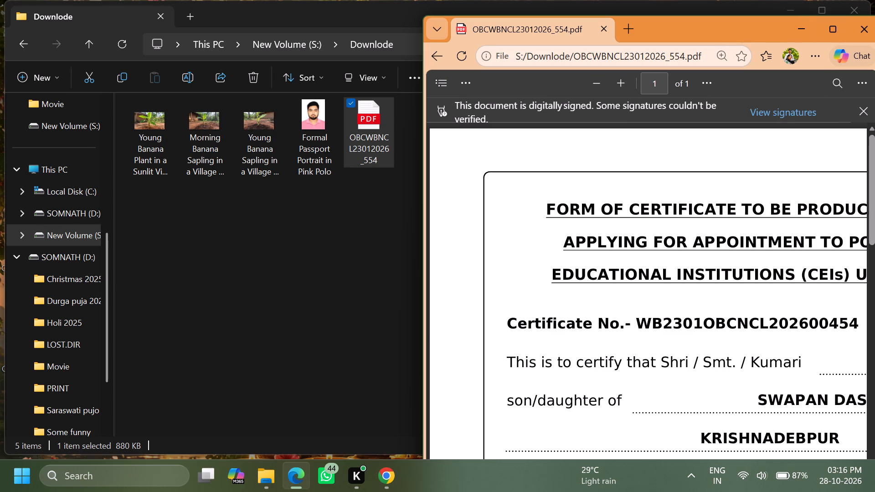
{"action": "left_click", "coordinate": [834, 29]}
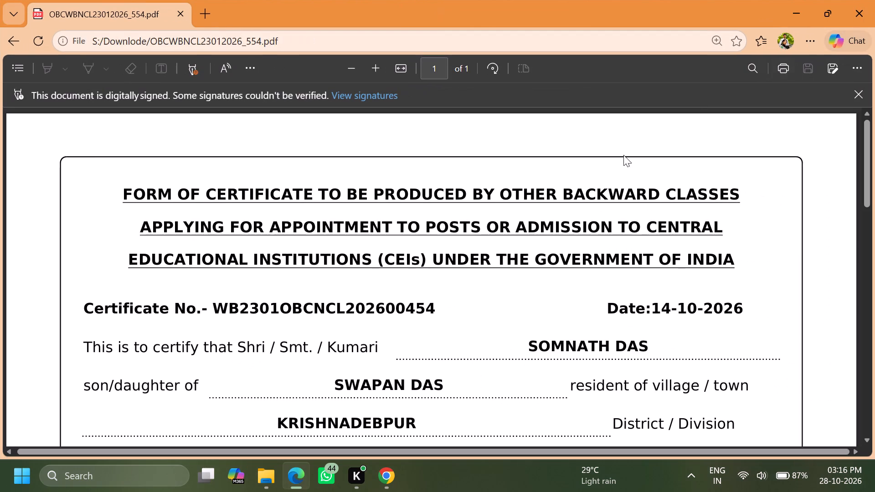
{"action": "left_click_drag", "start_coordinate": [441, 308], "coordinate": [203, 323]}
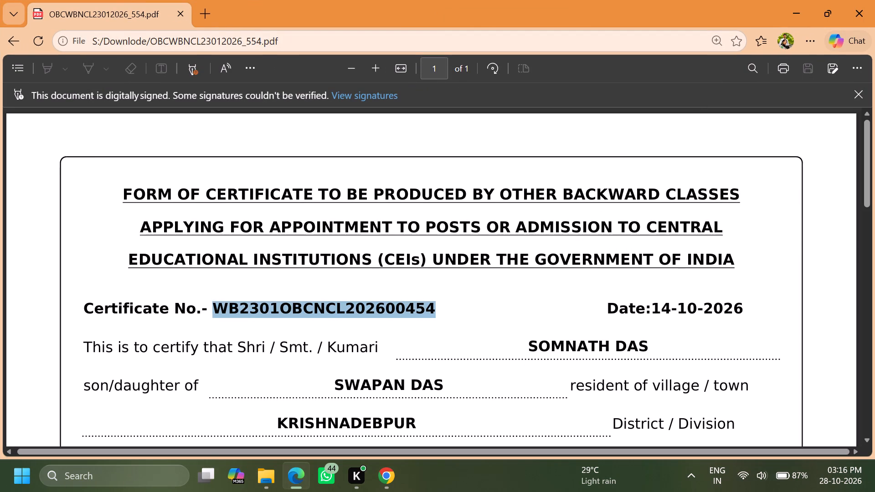
{"action": "left_click_drag", "start_coordinate": [203, 323], "coordinate": [213, 326]}
{"action": "key", "text": "ctrl+c"}
Switch to Chrome, open the Central OBC NCL application form, and set Applied For to Central and digitized caste certificate to YES.
{"action": "left_click", "coordinate": [386, 471]}
{"action": "left_click", "coordinate": [421, 310]}
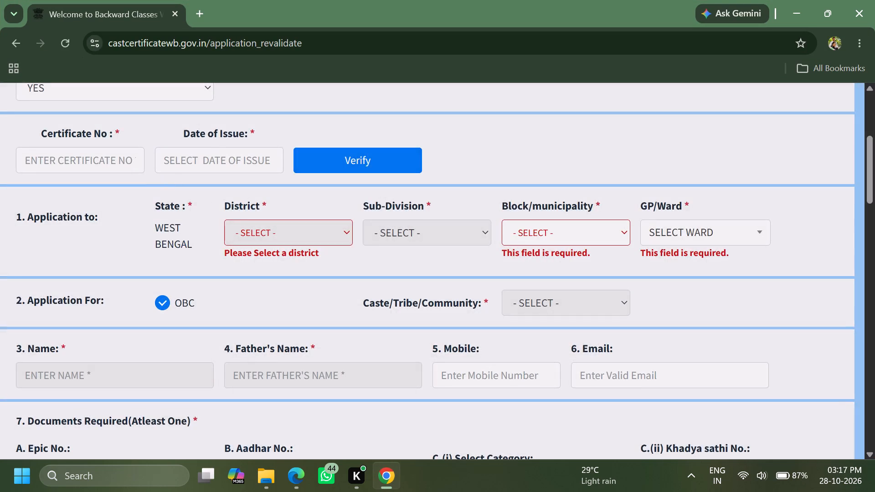
{"action": "scroll", "coordinate": [165, 173], "scroll_direction": "up", "scroll_amount": 1}
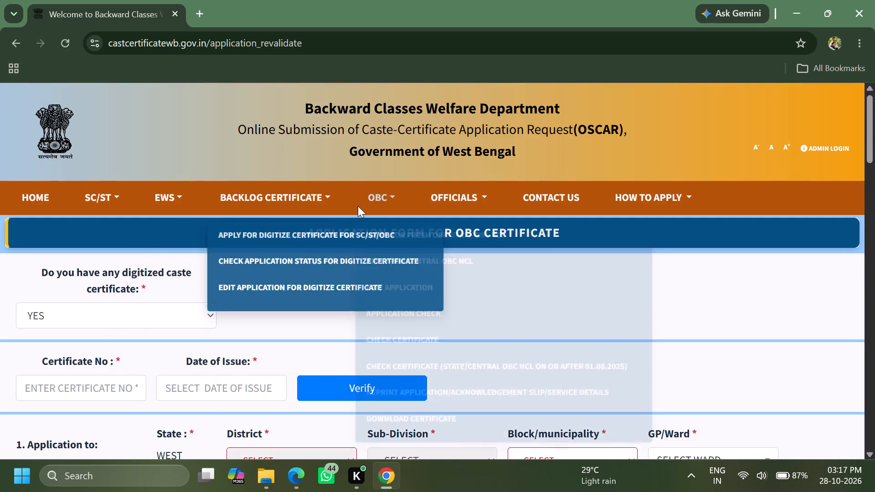
{"action": "left_click", "coordinate": [410, 262]}
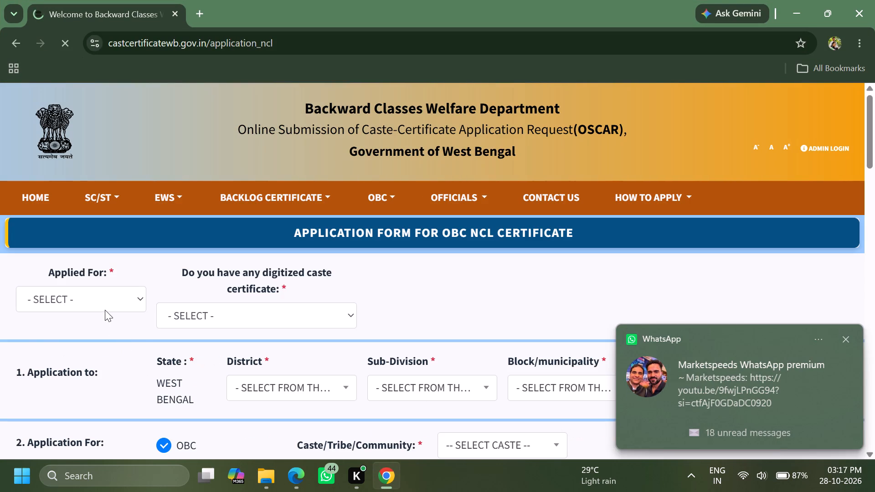
{"action": "left_click", "coordinate": [105, 310]}
{"action": "left_click", "coordinate": [105, 338]}
{"action": "left_click", "coordinate": [233, 297]}
{"action": "left_click", "coordinate": [244, 317]}
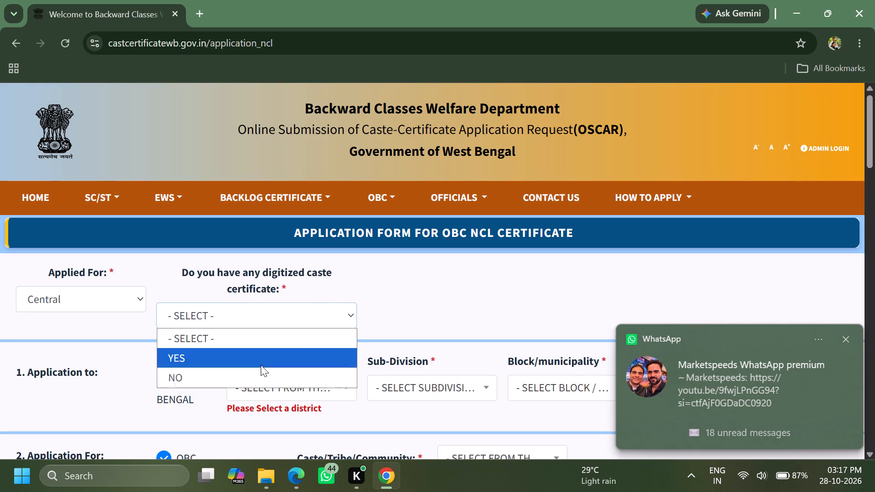
{"action": "left_click", "coordinate": [257, 354]}
Enter the copied certificate number with issue date 2026-10-14, as given in the PDF, and try to verify the certificate.
{"action": "left_click", "coordinate": [119, 389]}
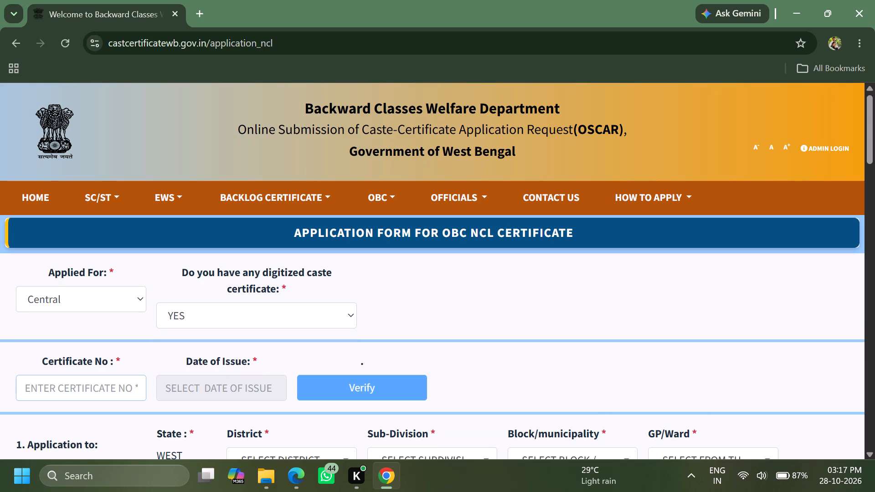
{"action": "key", "text": "ctrl+v"}
{"action": "left_click", "coordinate": [197, 392]}
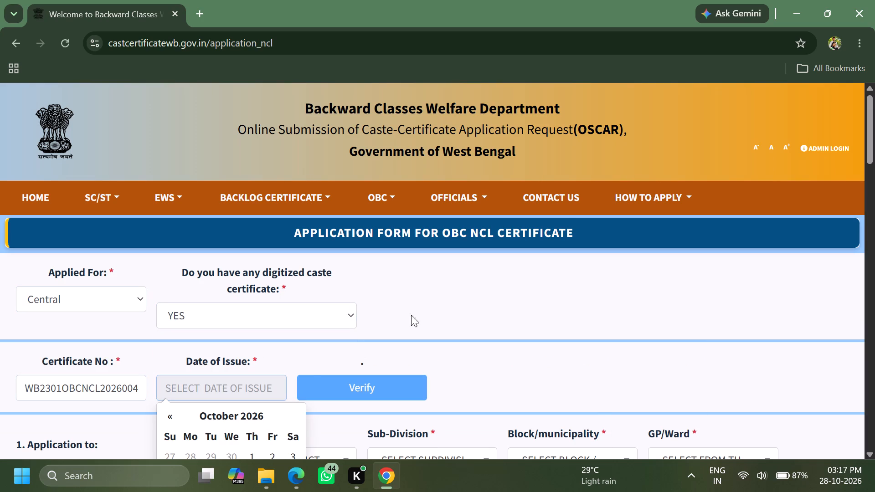
{"action": "left_click", "coordinate": [389, 473]}
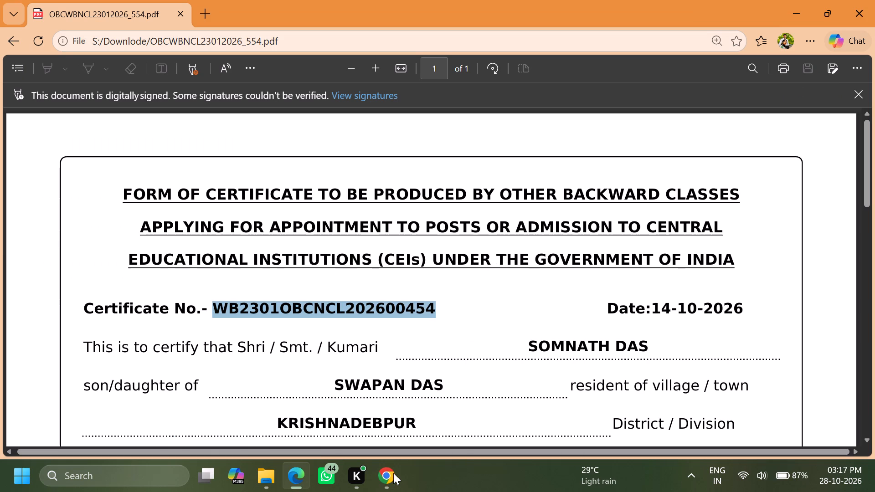
{"action": "left_click", "coordinate": [393, 479]}
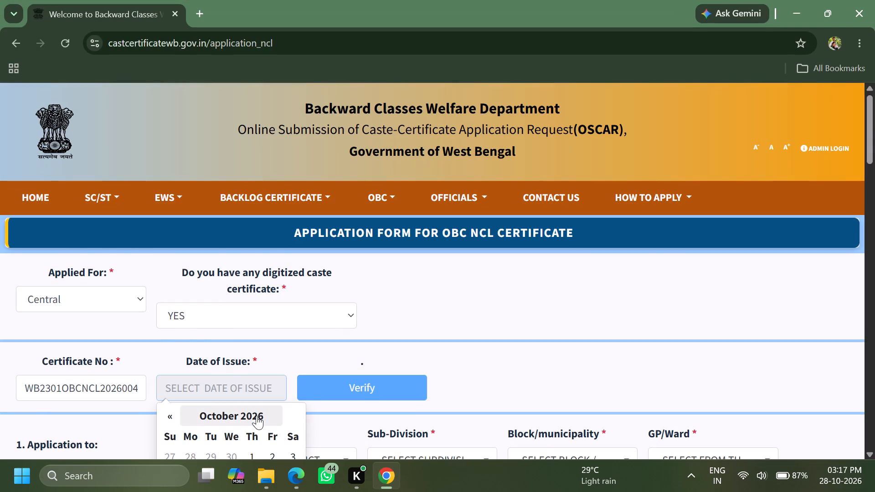
{"action": "scroll", "coordinate": [257, 415], "scroll_direction": "down", "scroll_amount": 1}
{"action": "left_click", "coordinate": [236, 266]}
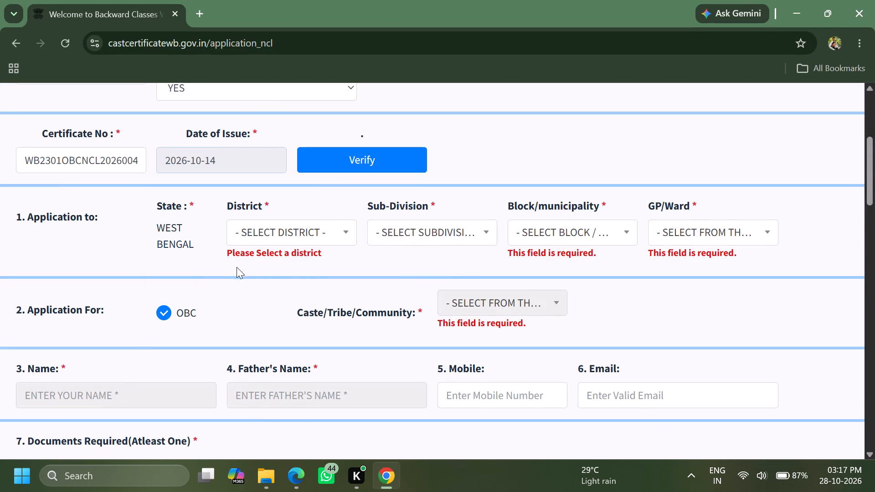
{"action": "left_click", "coordinate": [338, 160]}
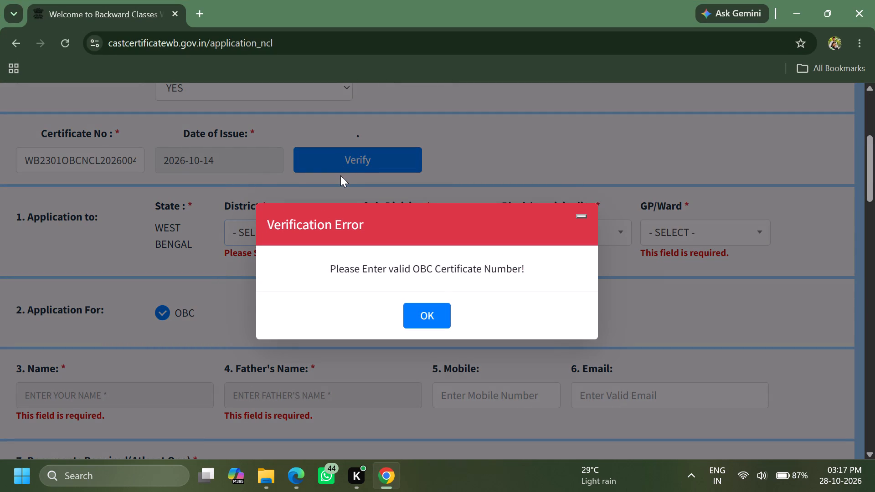
{"action": "left_click", "coordinate": [425, 316]}
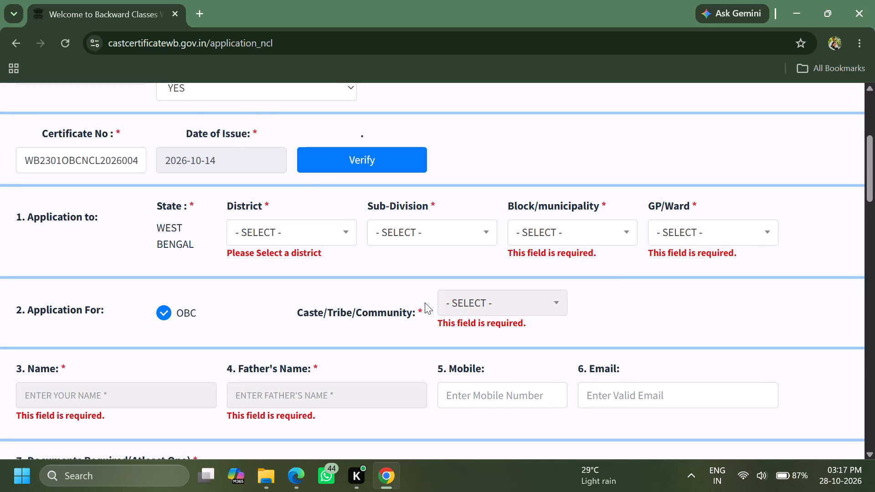
{"action": "scroll", "coordinate": [192, 103], "scroll_direction": "up", "scroll_amount": 2}
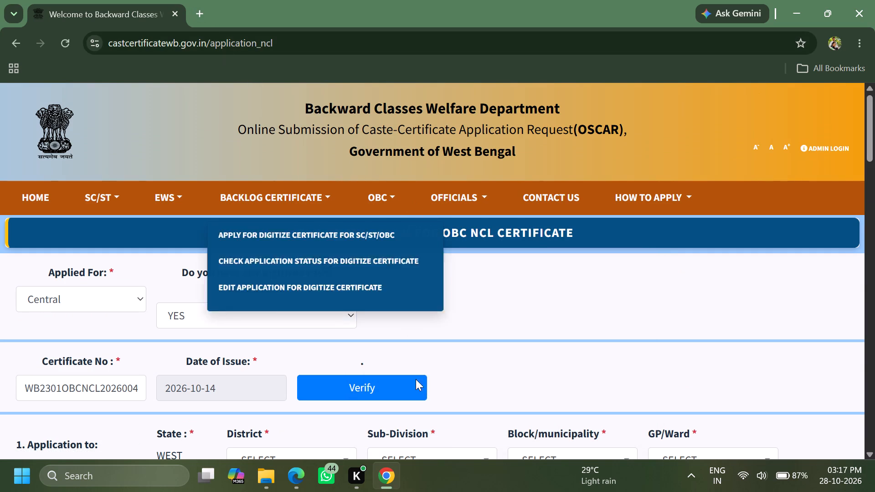
Return to the certificate PDF in Edge, clear the text selection, and check the certificate number and date.
{"action": "left_click", "coordinate": [394, 473]}
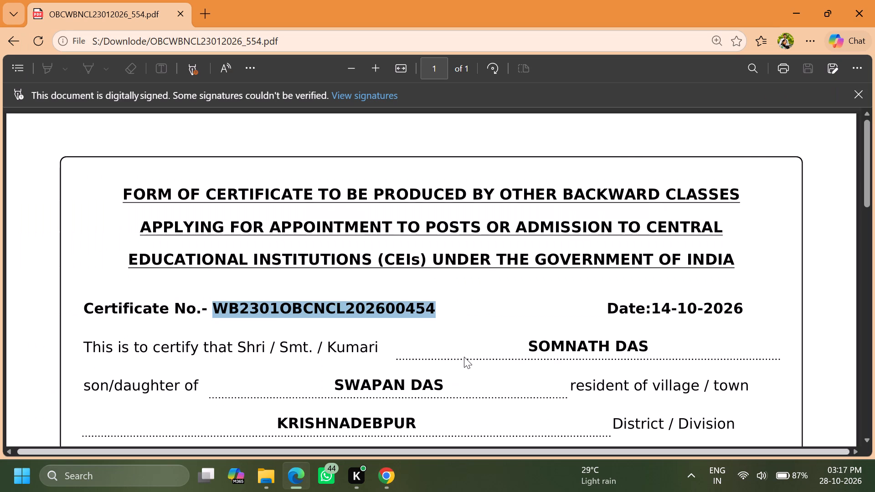
{"action": "left_click", "coordinate": [470, 311]}
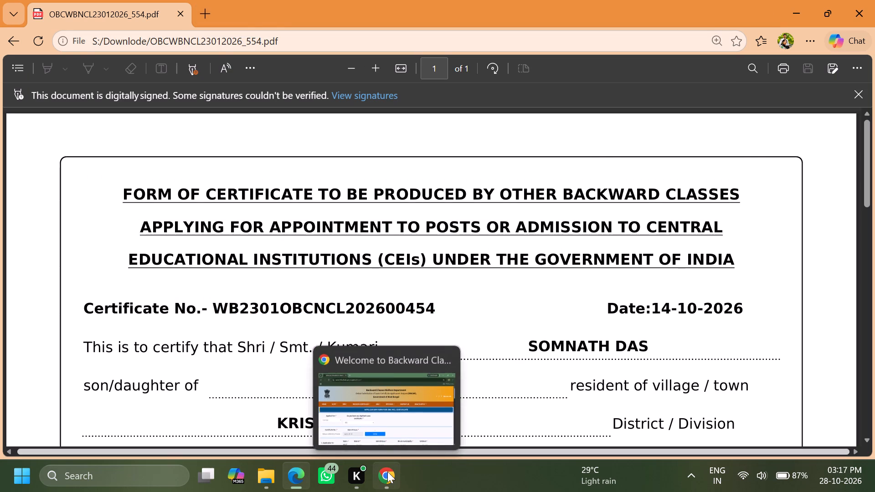
Switch to Chrome and open a new blank tab beside the OBC NCL application form.
{"action": "left_click", "coordinate": [388, 433]}
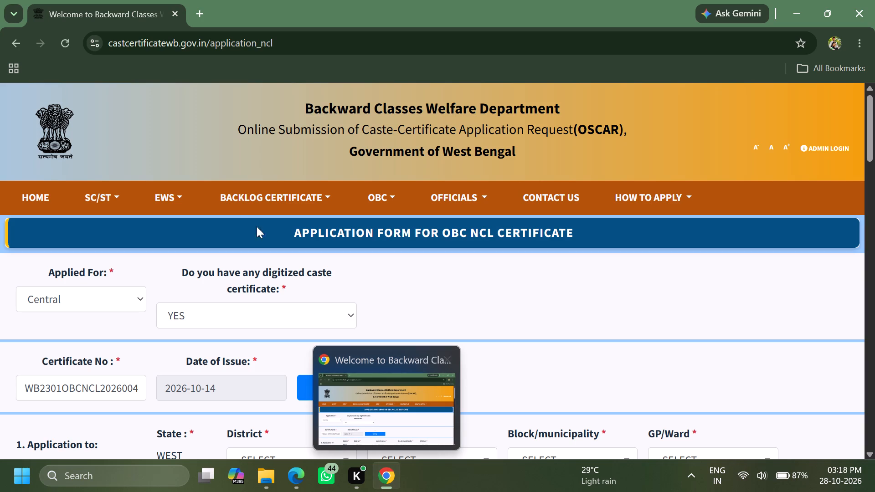
{"action": "left_click", "coordinate": [204, 7]}
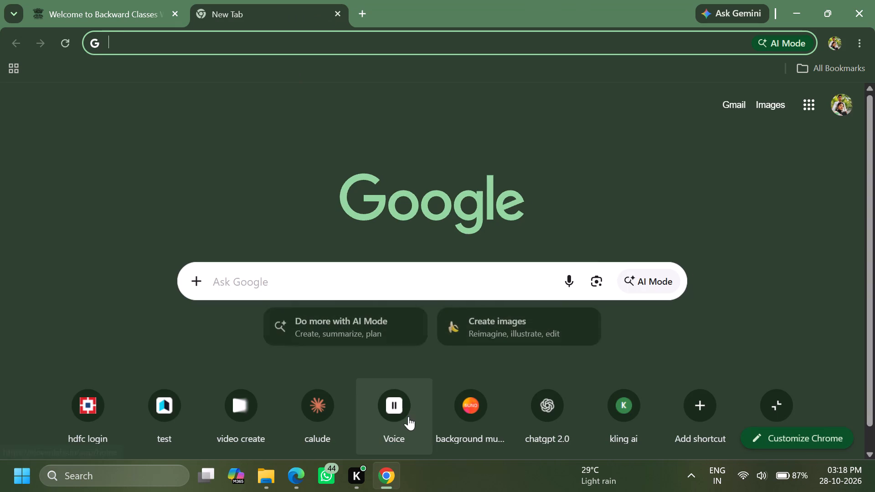
Look through the certificate PDF in Edge down to the issuing officer's signature, and minimize the windows to return to the Downlode folder.
{"action": "left_click", "coordinate": [386, 473]}
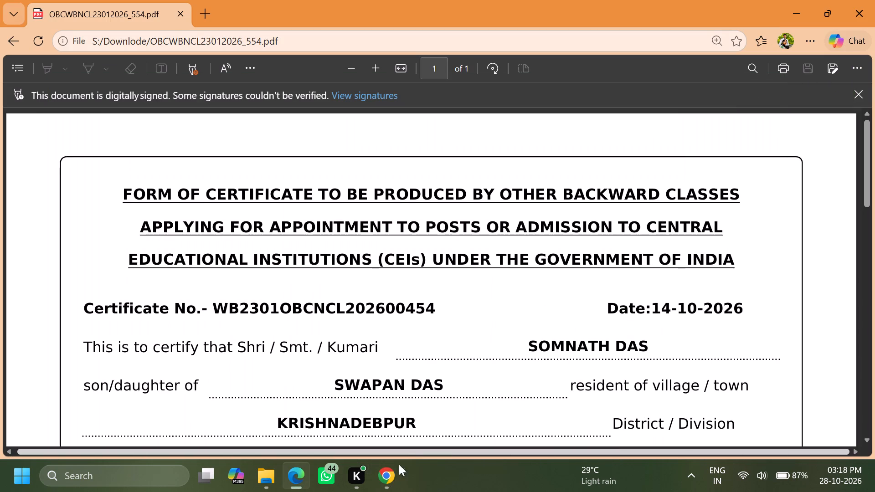
{"action": "scroll", "coordinate": [490, 358], "scroll_direction": "down", "scroll_amount": 3}
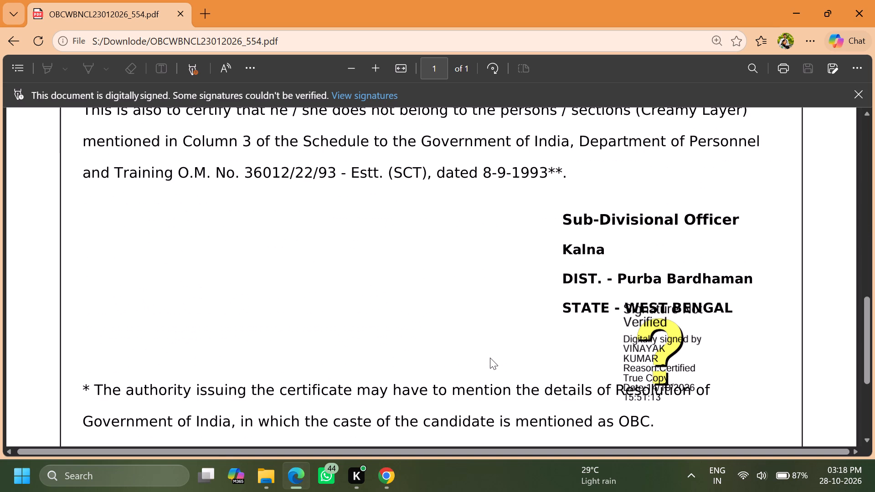
{"action": "scroll", "coordinate": [490, 358], "scroll_direction": "down", "scroll_amount": 2}
{"action": "scroll", "coordinate": [490, 358], "scroll_direction": "up", "scroll_amount": 5}
{"action": "left_click", "coordinate": [796, 3]}
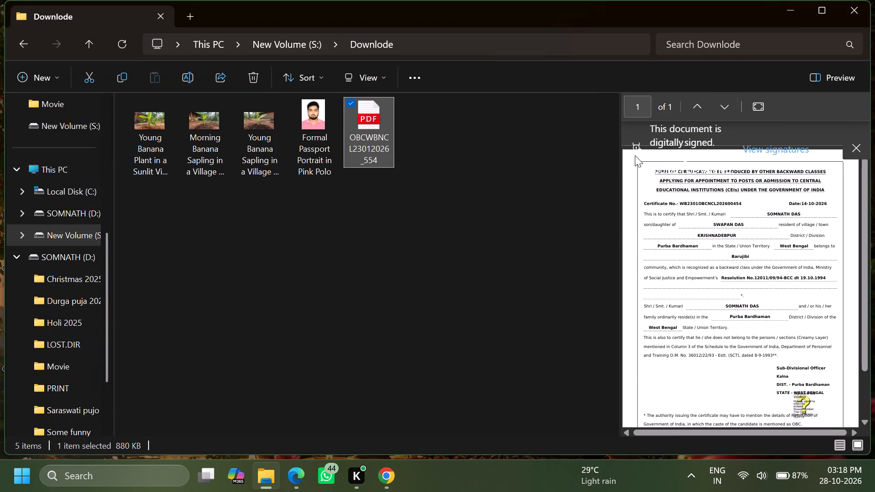
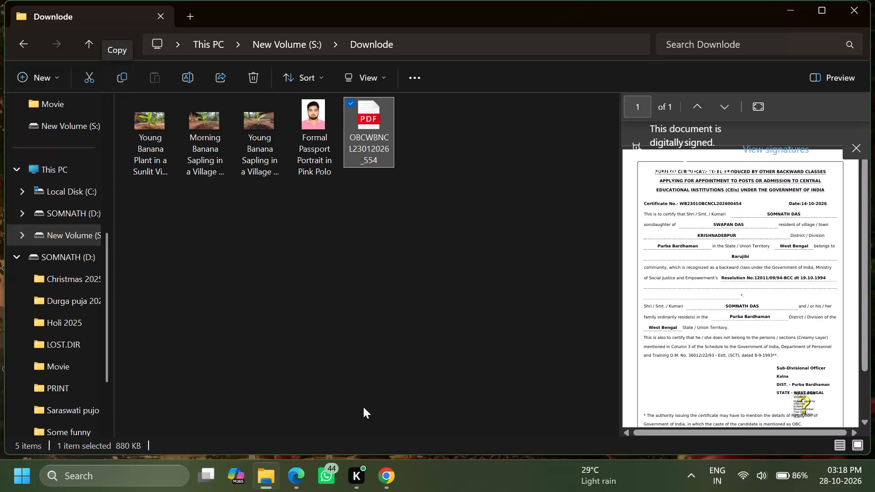
Switch to Chrome and open the application form for a fresh OBC/State OBC NCL certificate.
{"action": "left_click", "coordinate": [391, 491]}
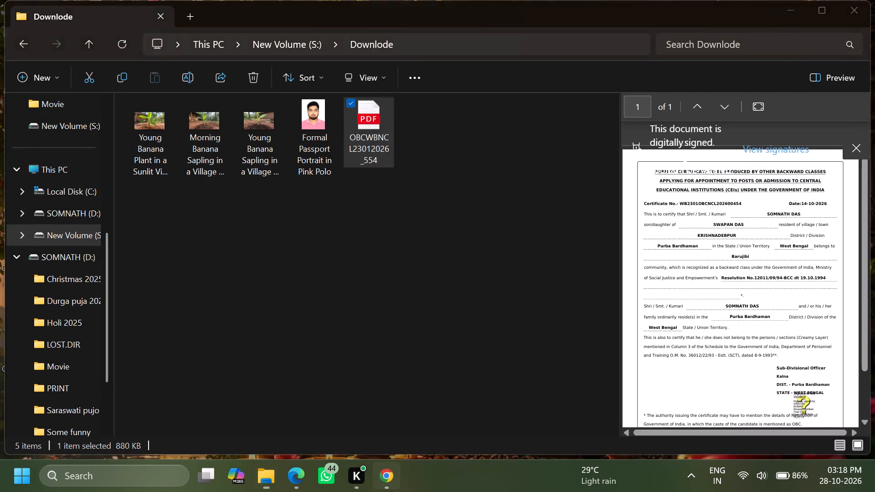
{"action": "left_click", "coordinate": [113, 0]}
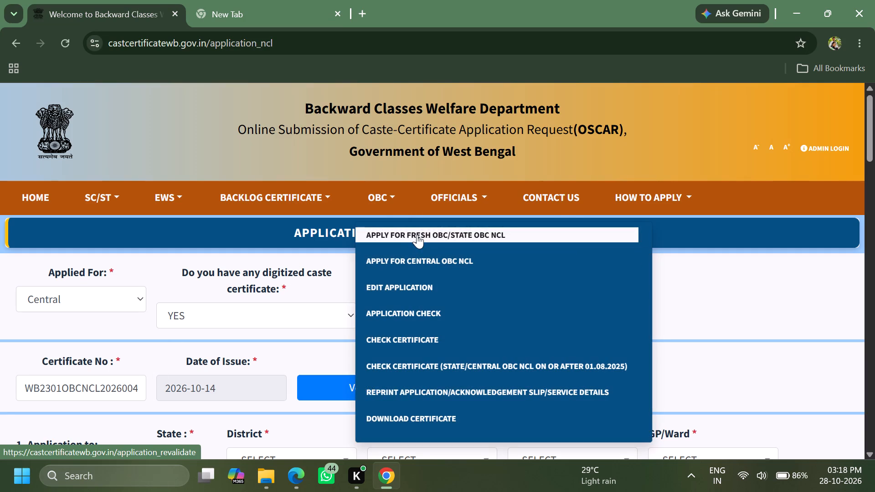
{"action": "left_click", "coordinate": [417, 235]}
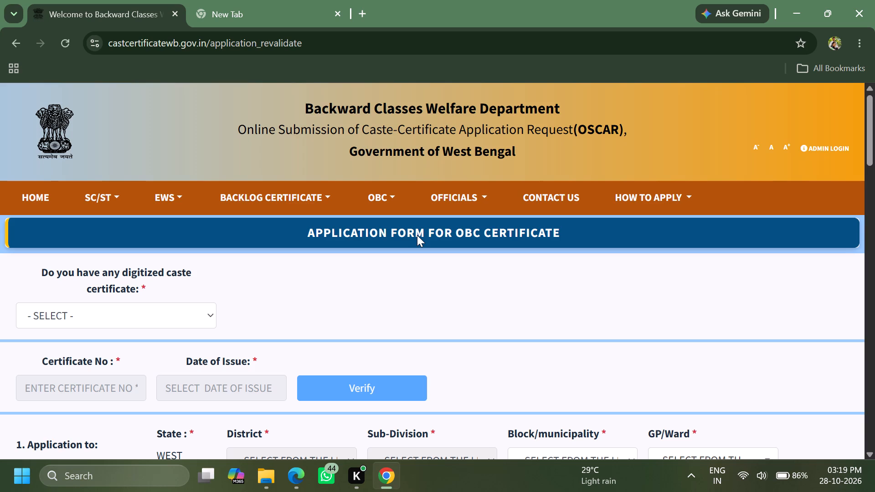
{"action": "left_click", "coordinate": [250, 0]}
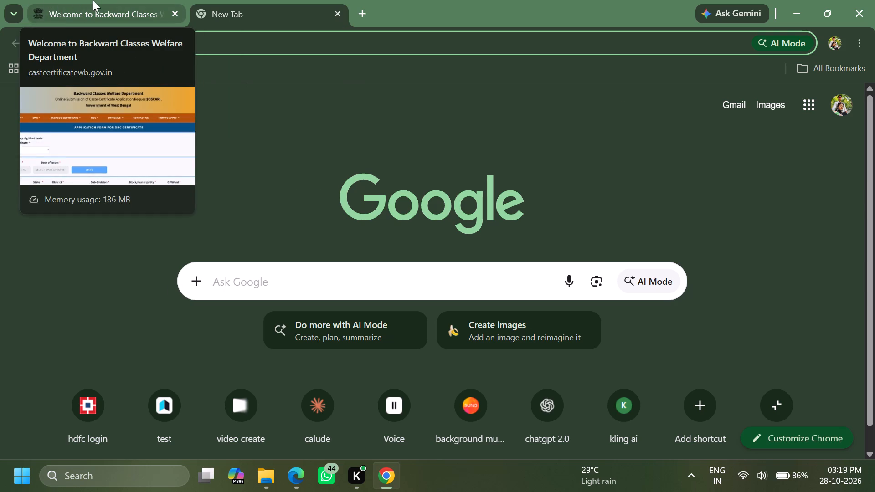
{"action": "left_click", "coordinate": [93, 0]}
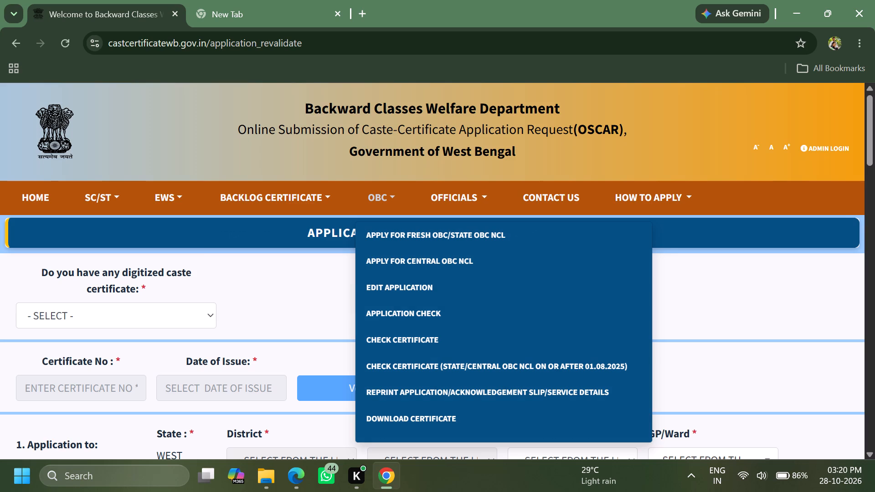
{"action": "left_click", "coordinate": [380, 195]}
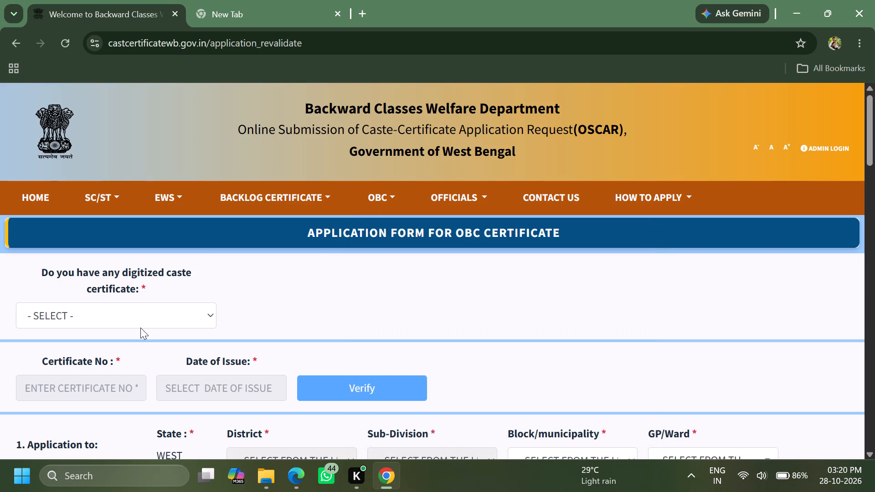
Answer NO to having any digitized caste certificate.
{"action": "left_click", "coordinate": [143, 314]}
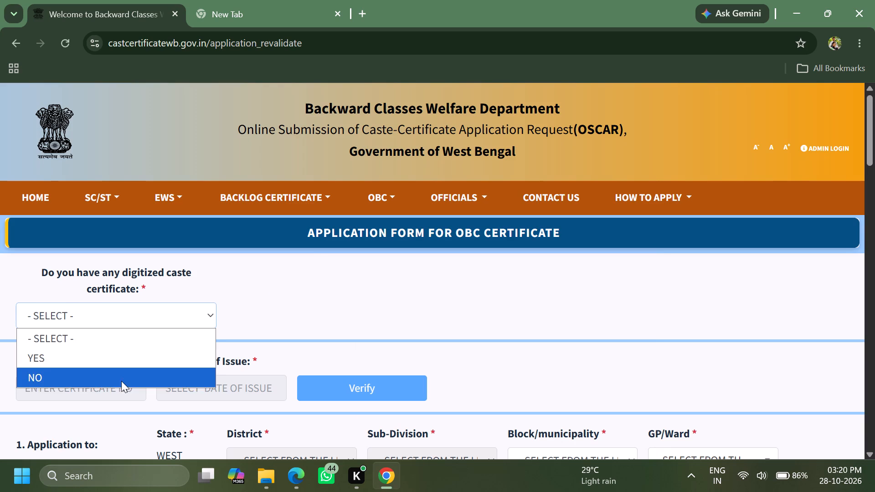
{"action": "left_click", "coordinate": [121, 380]}
Set the blood relation details in section 13 of the OBC application form to No.
{"action": "scroll", "coordinate": [398, 318], "scroll_direction": "down", "scroll_amount": 1}
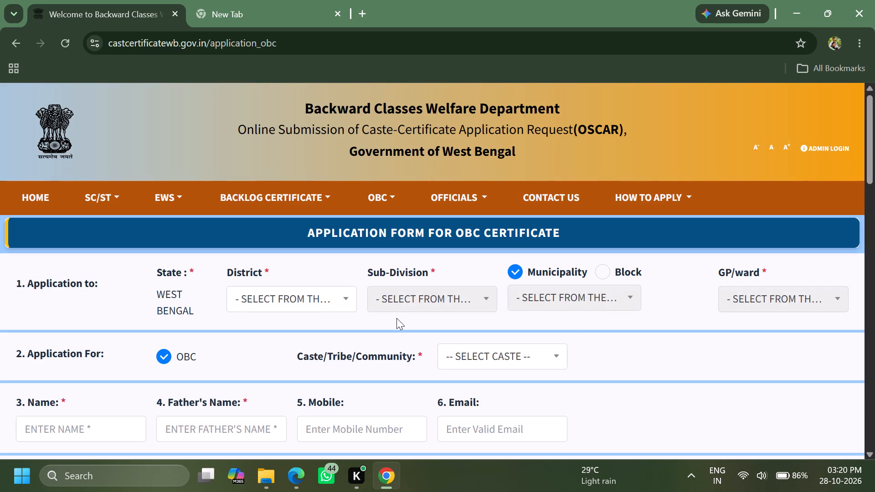
{"action": "scroll", "coordinate": [313, 318], "scroll_direction": "down", "scroll_amount": 1}
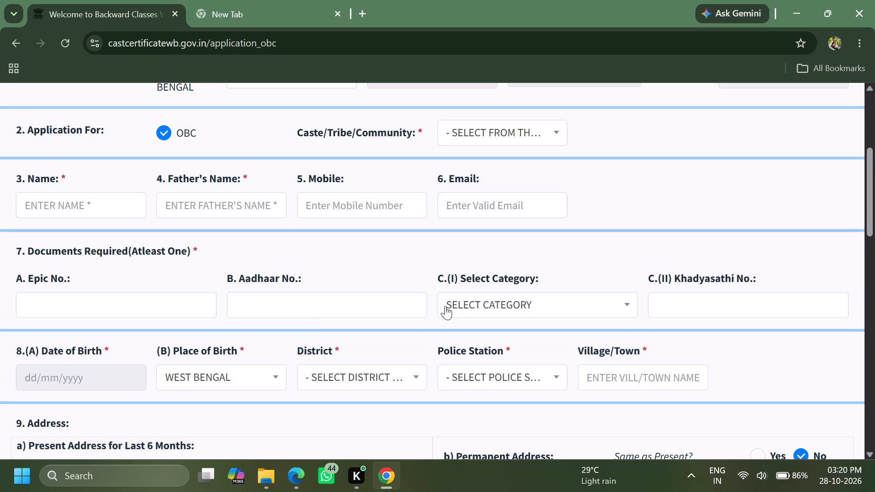
{"action": "scroll", "coordinate": [446, 307], "scroll_direction": "down", "scroll_amount": 1}
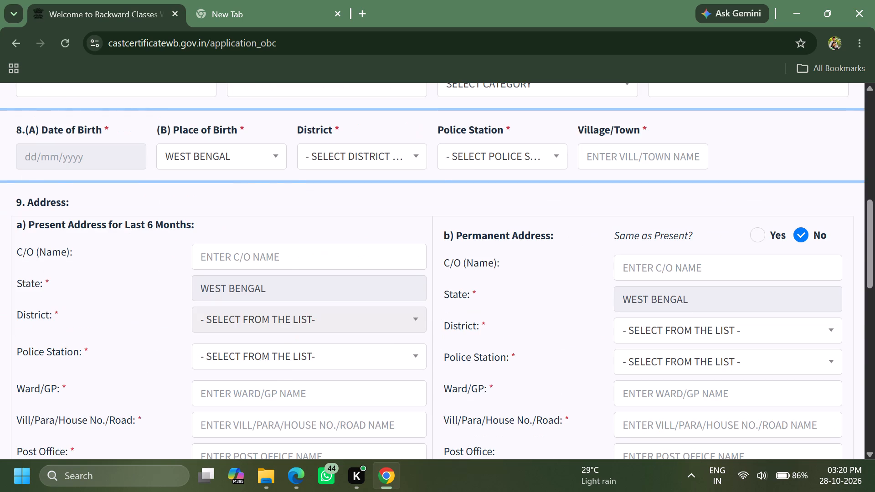
{"action": "scroll", "coordinate": [446, 309], "scroll_direction": "down", "scroll_amount": 1}
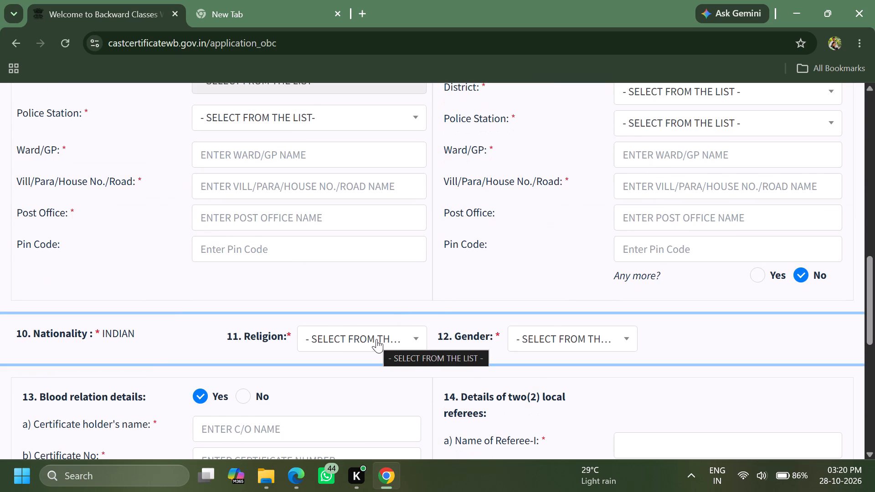
{"action": "scroll", "coordinate": [541, 336], "scroll_direction": "down", "scroll_amount": 1}
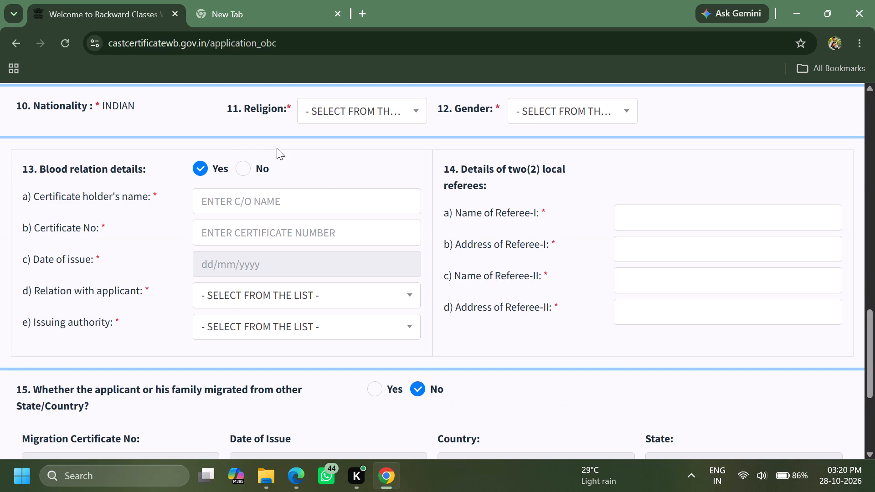
{"action": "left_click", "coordinate": [247, 166]}
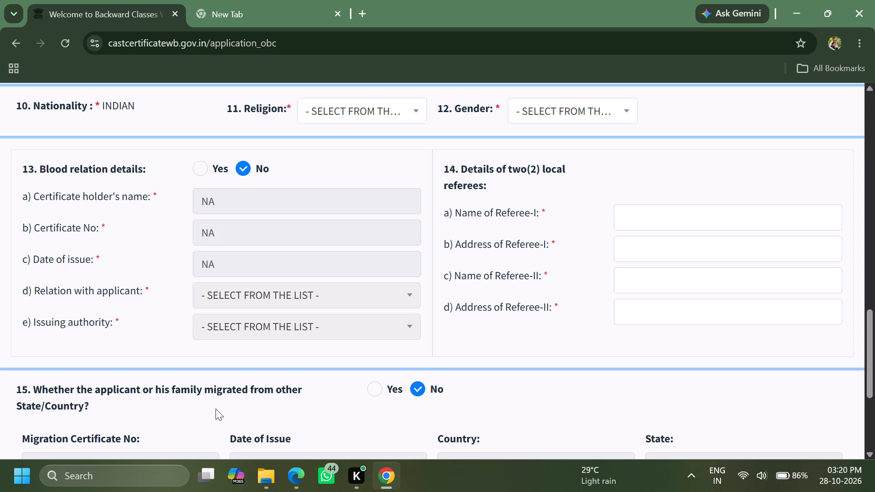
Look through the form from the migration section back to the required documents, including the category options there.
{"action": "scroll", "coordinate": [216, 409], "scroll_direction": "down", "scroll_amount": 1}
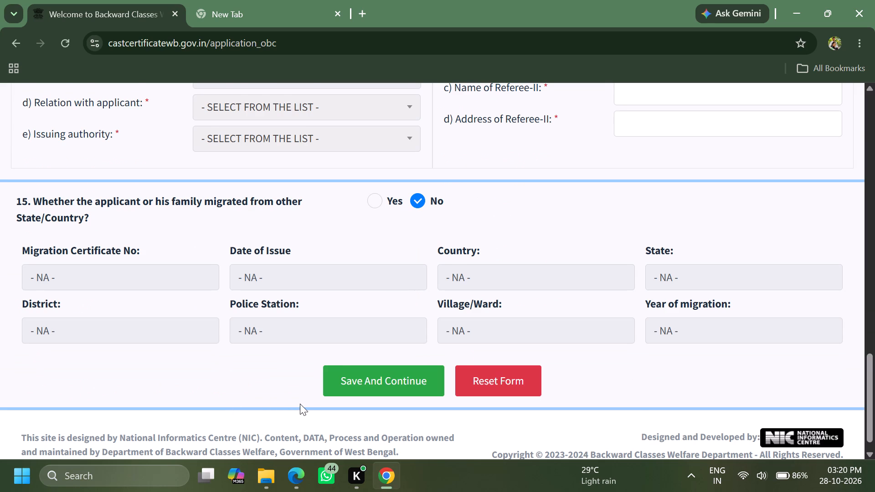
{"action": "scroll", "coordinate": [402, 354], "scroll_direction": "up", "scroll_amount": 2}
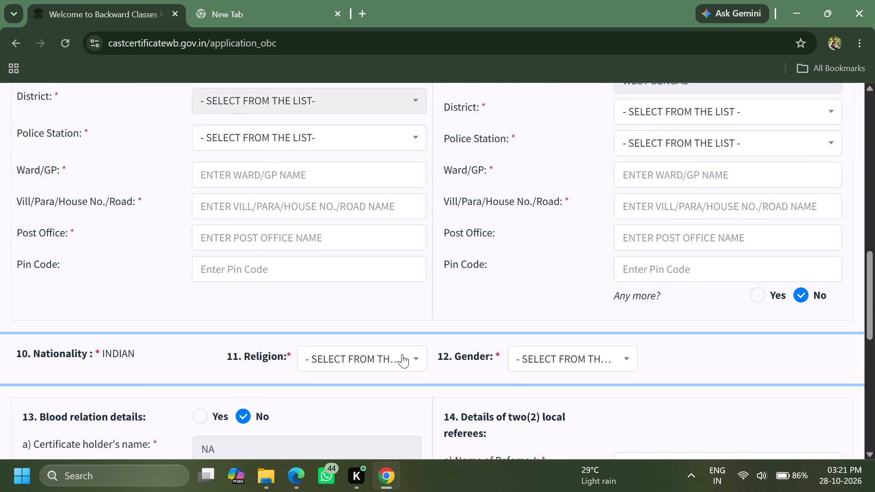
{"action": "scroll", "coordinate": [401, 353], "scroll_direction": "up", "scroll_amount": 2}
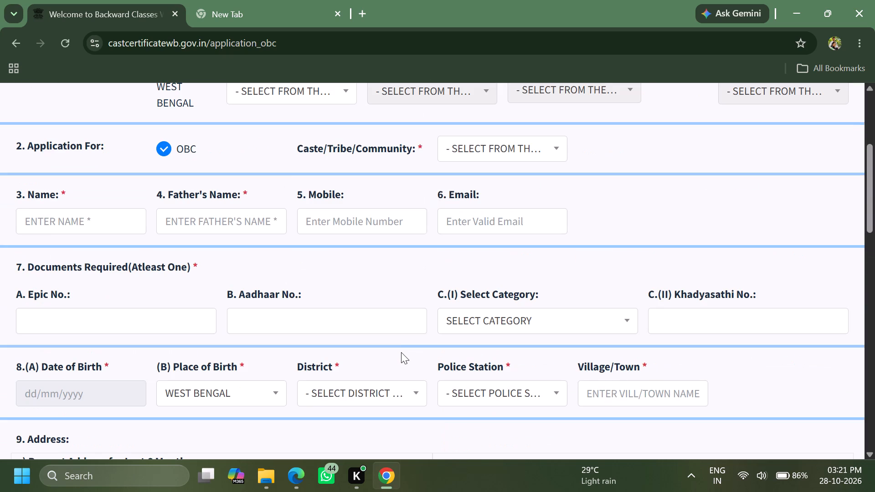
{"action": "left_click", "coordinate": [482, 309]}
{"action": "scroll", "coordinate": [482, 309], "scroll_direction": "down", "scroll_amount": 1}
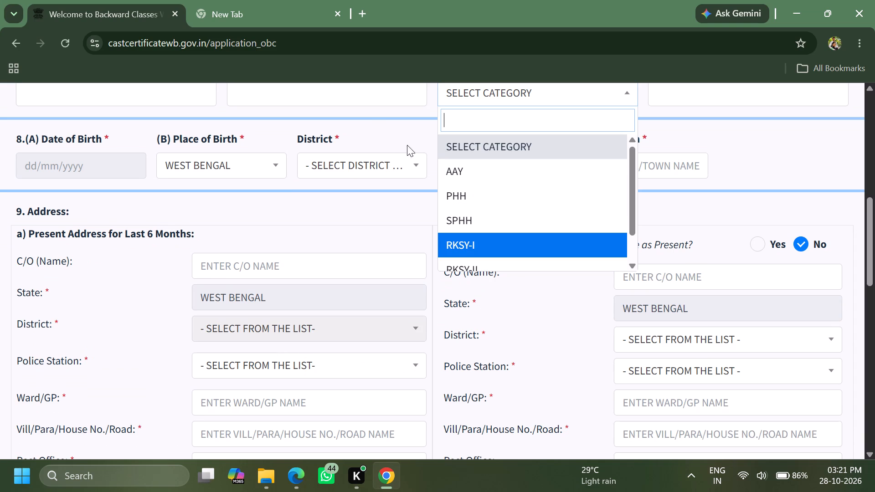
{"action": "left_click", "coordinate": [409, 126]}
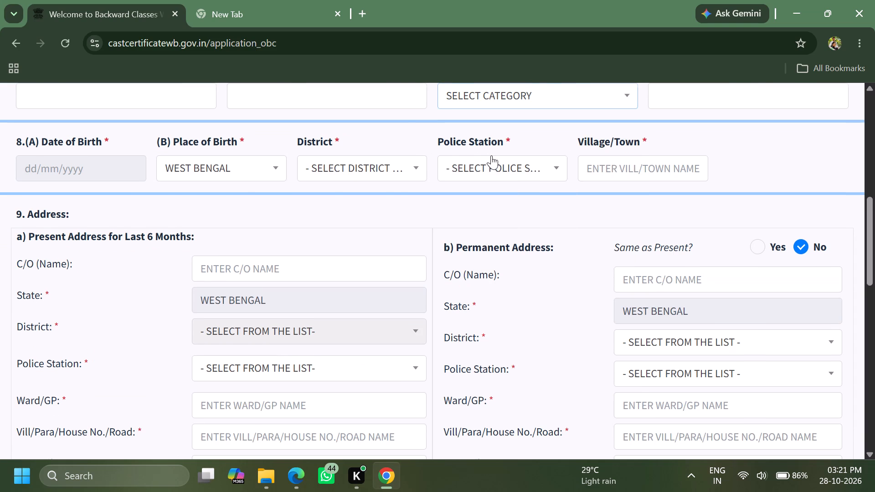
{"action": "scroll", "coordinate": [491, 155], "scroll_direction": "up", "scroll_amount": 1}
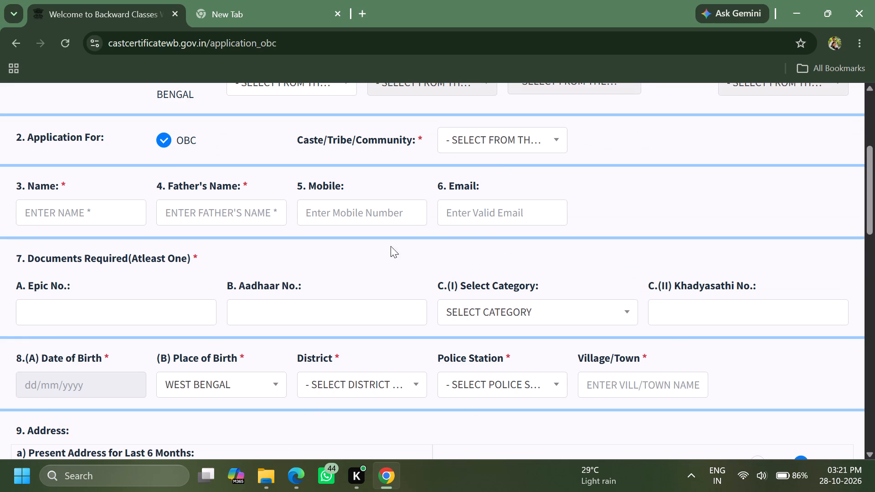
Choose BARUJIBI as the caste/community in the OBC application form and look over the form to its end.
{"action": "left_click", "coordinate": [490, 153]}
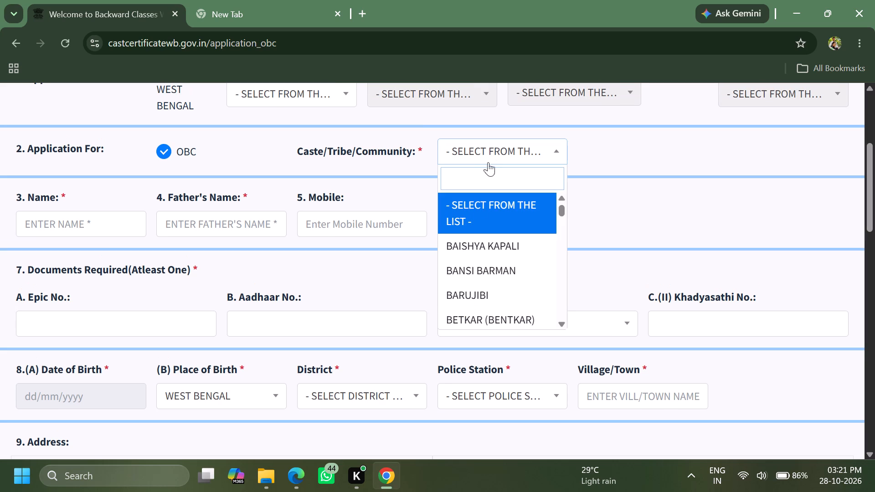
{"action": "left_click", "coordinate": [468, 292]}
{"action": "scroll", "coordinate": [458, 285], "scroll_direction": "up", "scroll_amount": 1}
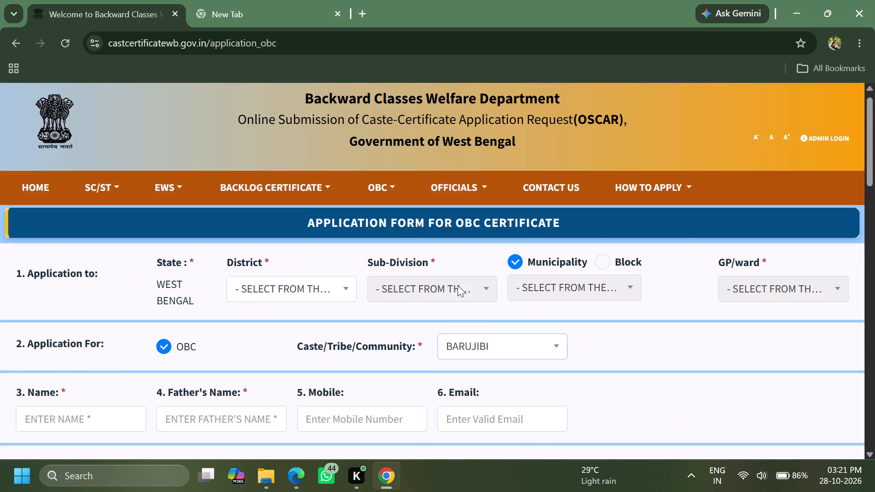
{"action": "scroll", "coordinate": [458, 285], "scroll_direction": "down", "scroll_amount": 6}
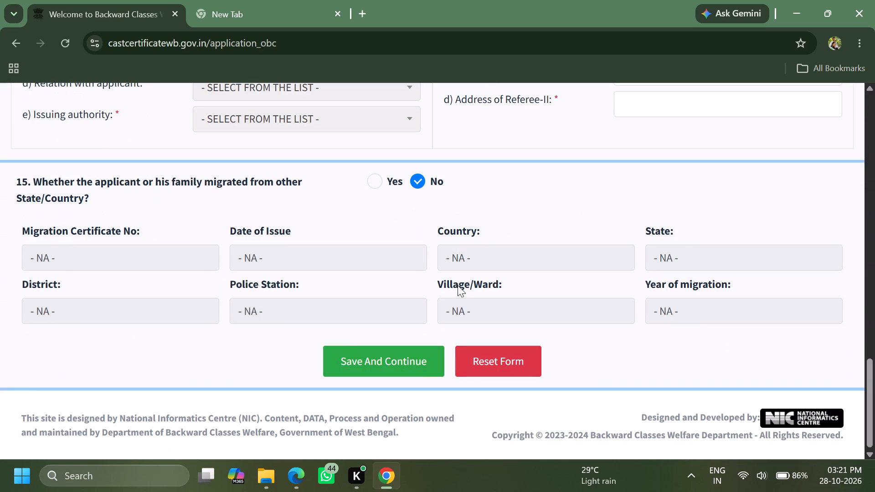
{"action": "scroll", "coordinate": [458, 285], "scroll_direction": "down", "scroll_amount": 1}
Minimize Chrome, open the PRINT folder on drive D:, and try to paste the certificate PDF there.
{"action": "left_click", "coordinate": [385, 477]}
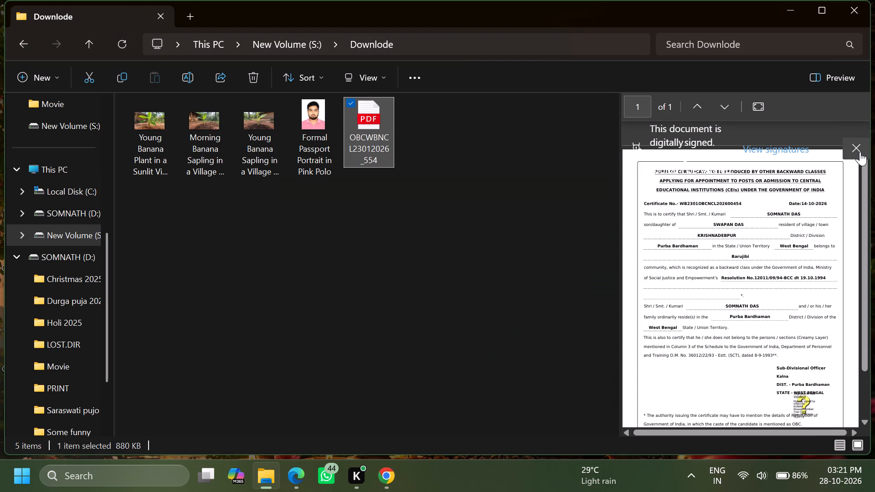
{"action": "left_click", "coordinate": [859, 152]}
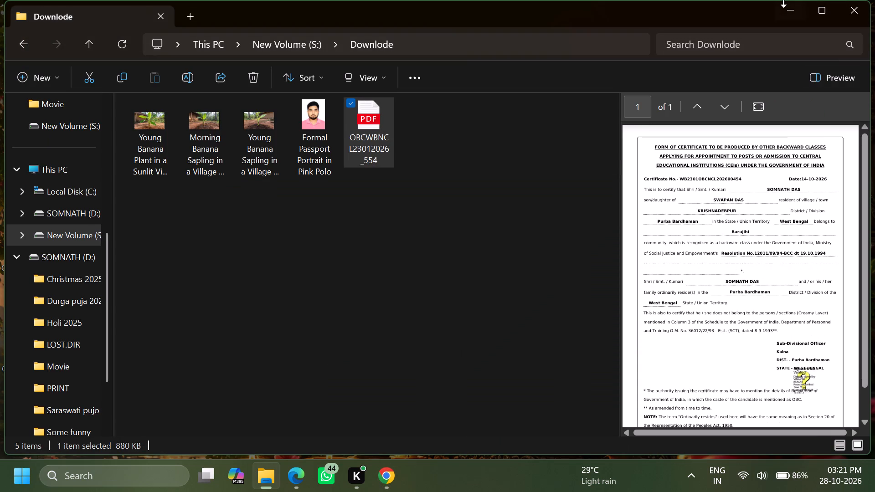
{"action": "left_click", "coordinate": [783, 0]}
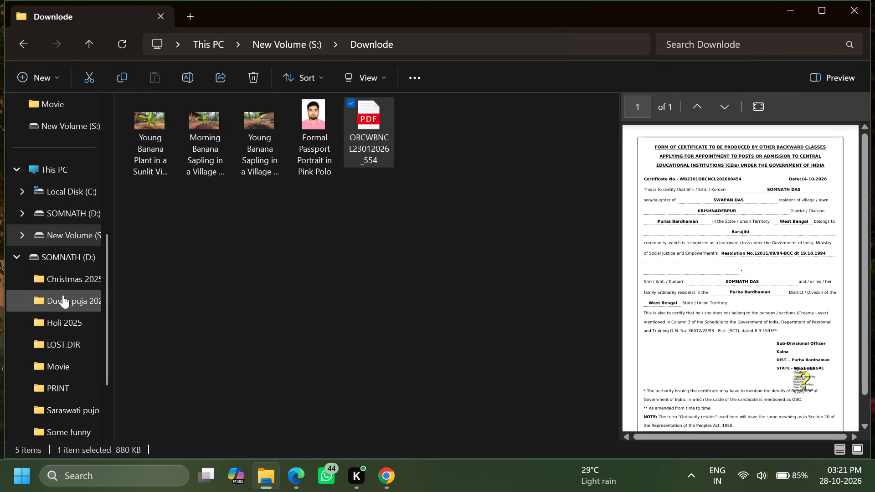
{"action": "left_click", "coordinate": [69, 388]}
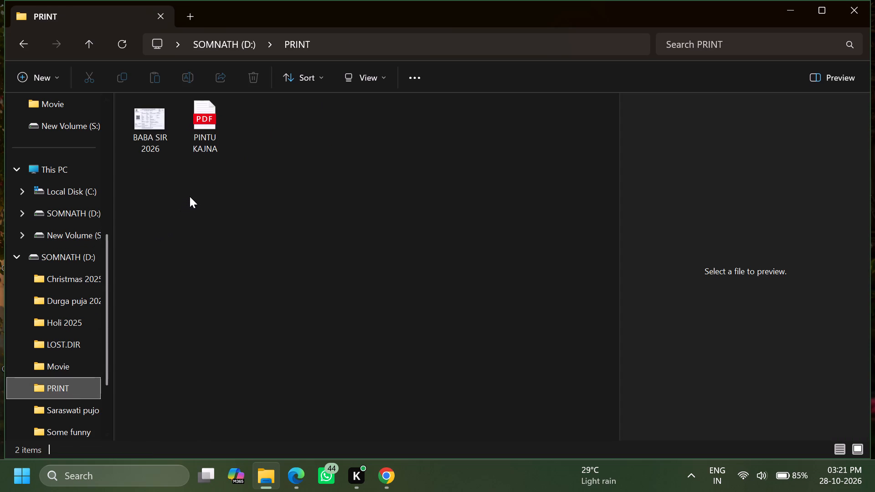
{"action": "key", "text": "ctrl+v"}
Open the Downlode folder on New Volume (S:) in a new File Explorer tab and copy the OBC NCL certificate PDF.
{"action": "left_click", "coordinate": [188, 15]}
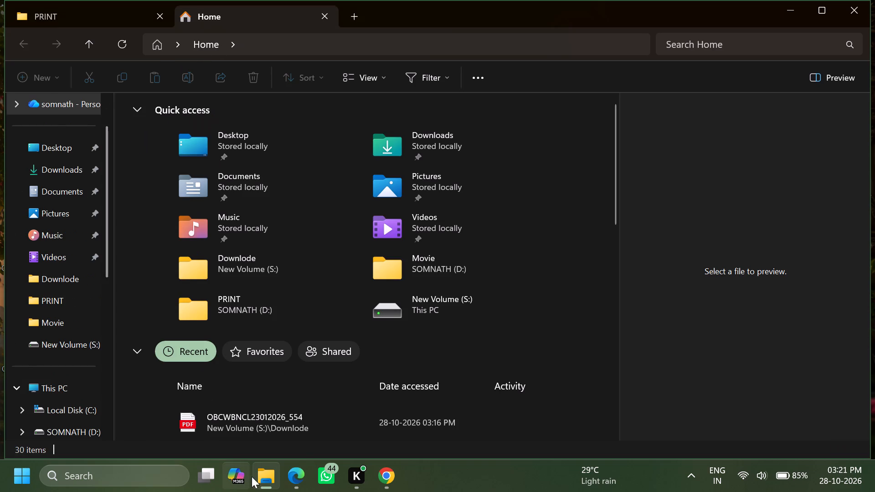
{"action": "left_click", "coordinate": [78, 430]}
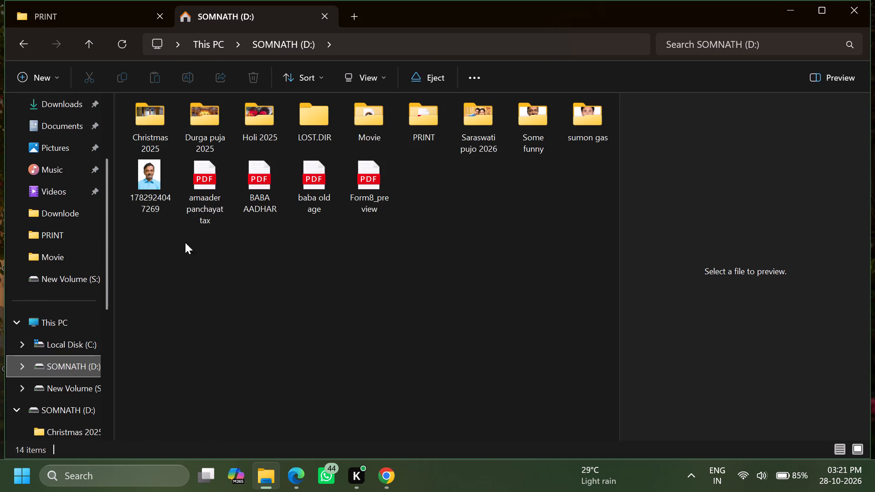
{"action": "left_click", "coordinate": [60, 388]}
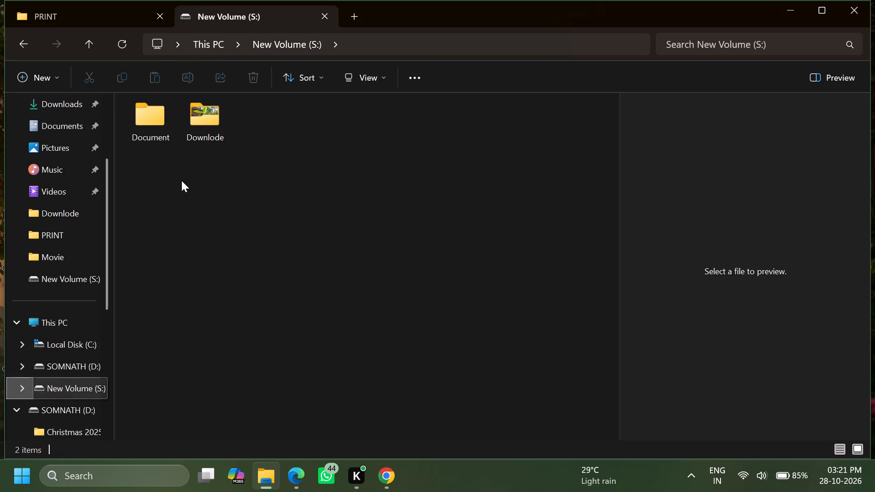
{"action": "double_click", "coordinate": [191, 133]}
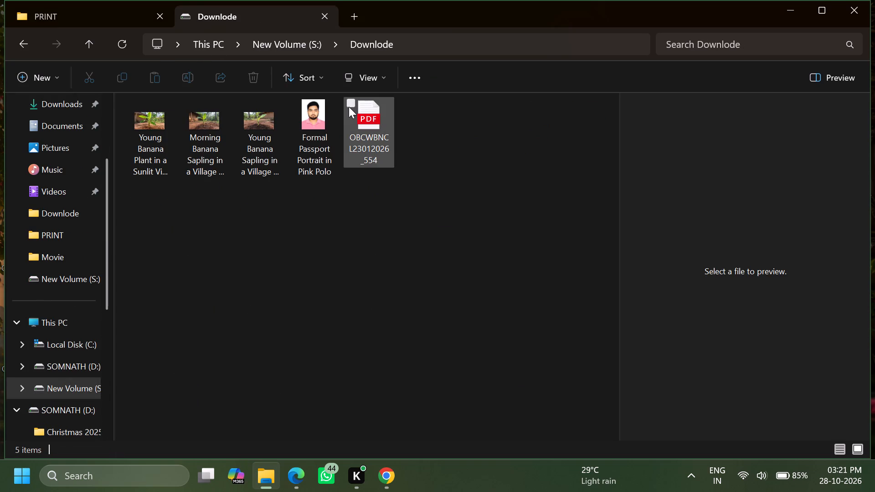
{"action": "left_click", "coordinate": [349, 107]}
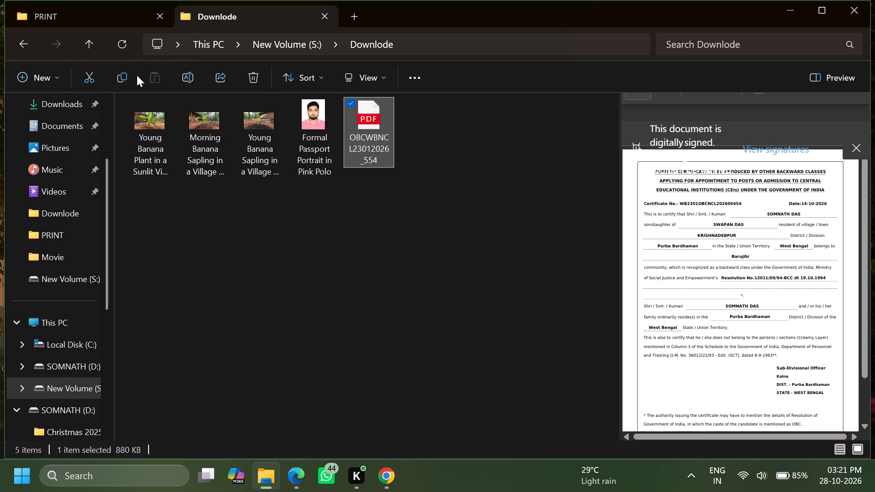
{"action": "left_click", "coordinate": [123, 77]}
Return to the PRINT folder's tab and paste the copied certificate PDF into it.
{"action": "left_click", "coordinate": [96, 0]}
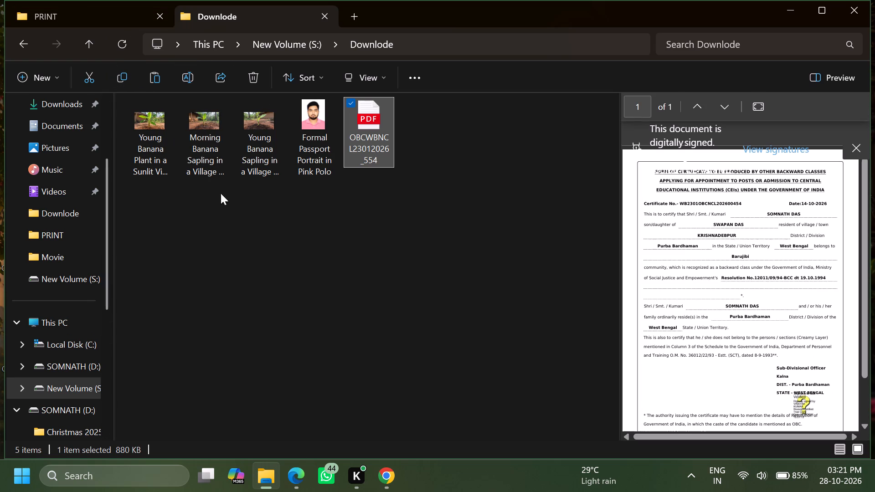
{"action": "left_click", "coordinate": [95, 12]}
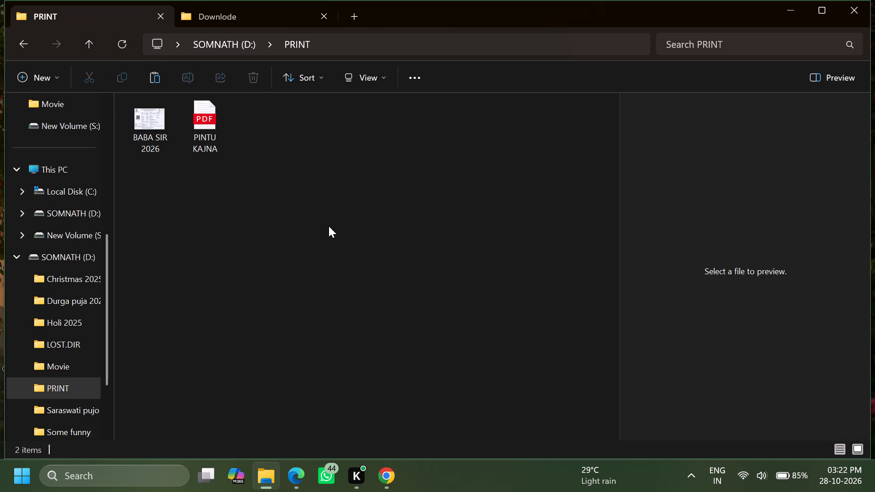
{"action": "key", "text": "ctrl+v"}
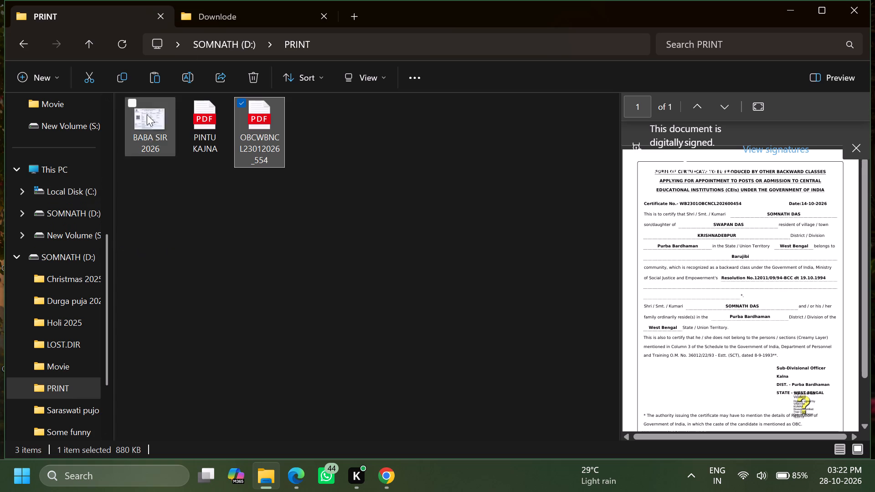
Open the Users > HP > Downloads folder on Local Disk (C:) in a new File Explorer tab, closing the Downlode tab, and look through its files.
{"action": "left_click", "coordinate": [227, 0]}
{"action": "left_click", "coordinate": [352, 12]}
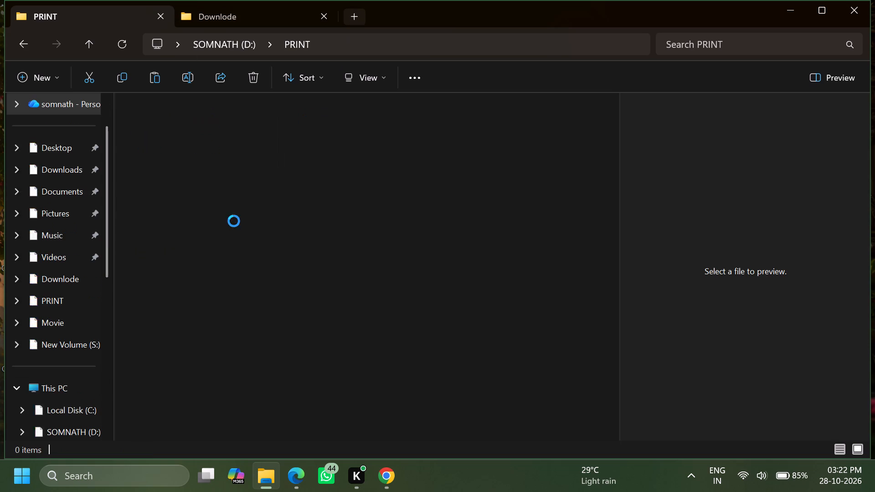
{"action": "left_click", "coordinate": [89, 410]}
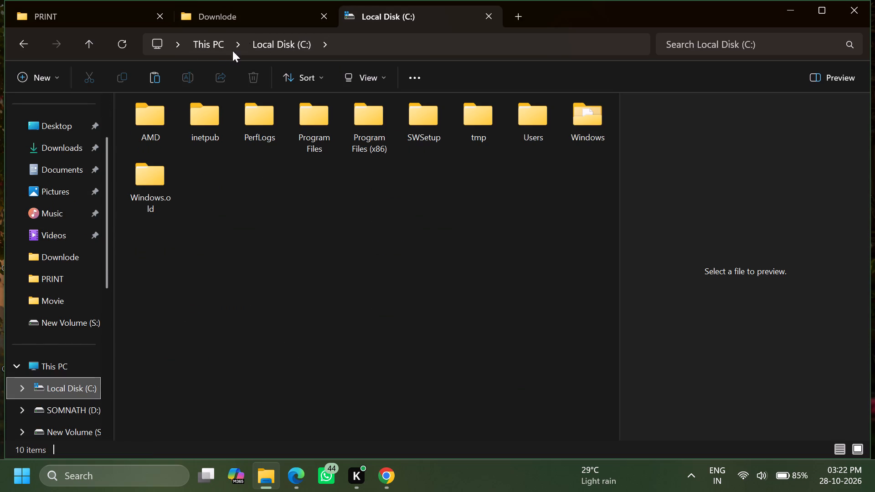
{"action": "left_click", "coordinate": [324, 20]}
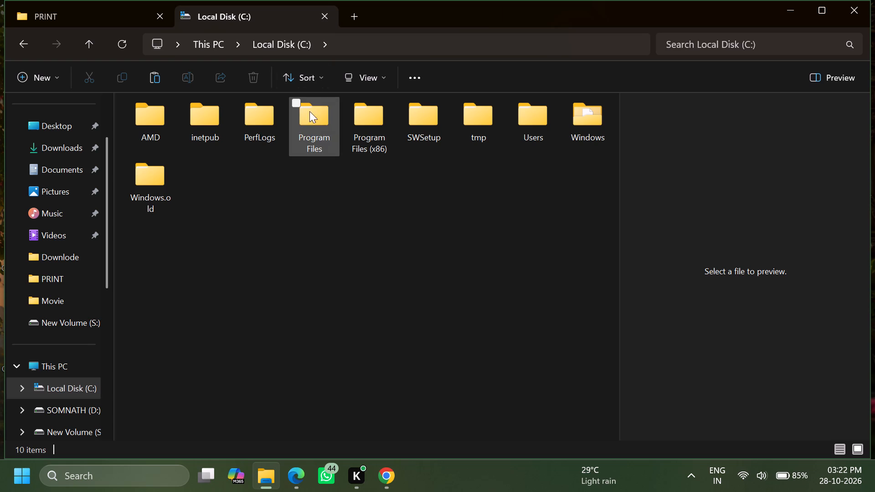
{"action": "double_click", "coordinate": [521, 122]}
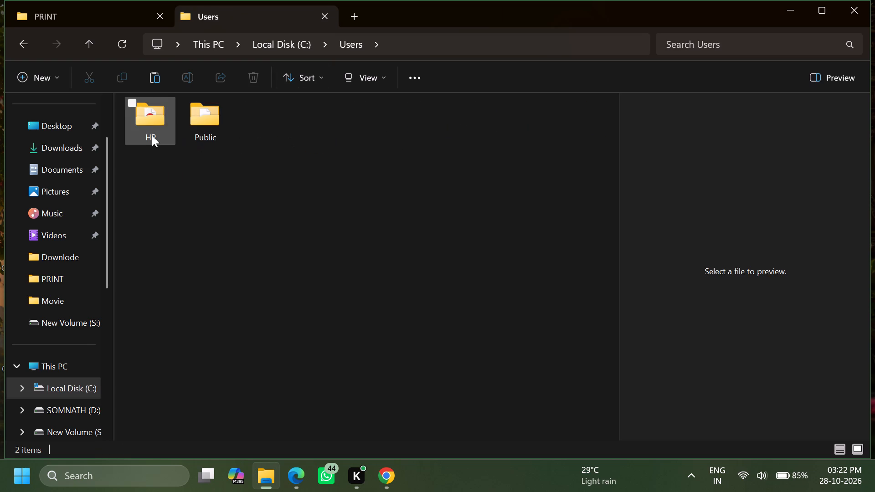
{"action": "double_click", "coordinate": [152, 135]}
{"action": "double_click", "coordinate": [460, 138]}
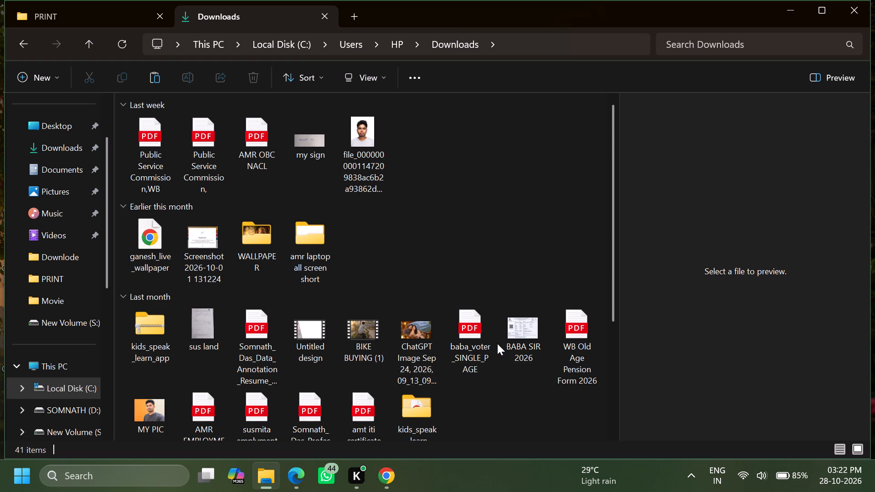
{"action": "scroll", "coordinate": [499, 344], "scroll_direction": "down", "scroll_amount": 1}
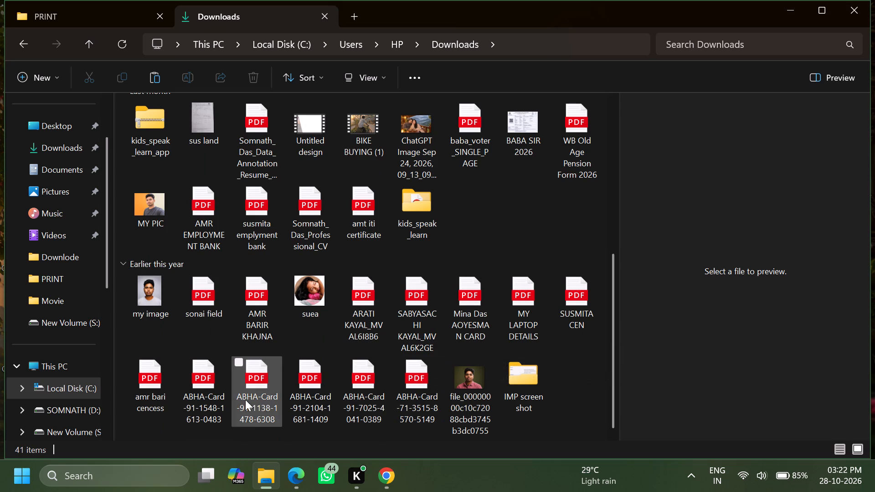
Check the IMP screen shot folder in Downloads, then delete it together with the ganesh_live_wallpaper file.
{"action": "scroll", "coordinate": [491, 393], "scroll_direction": "down", "scroll_amount": 2}
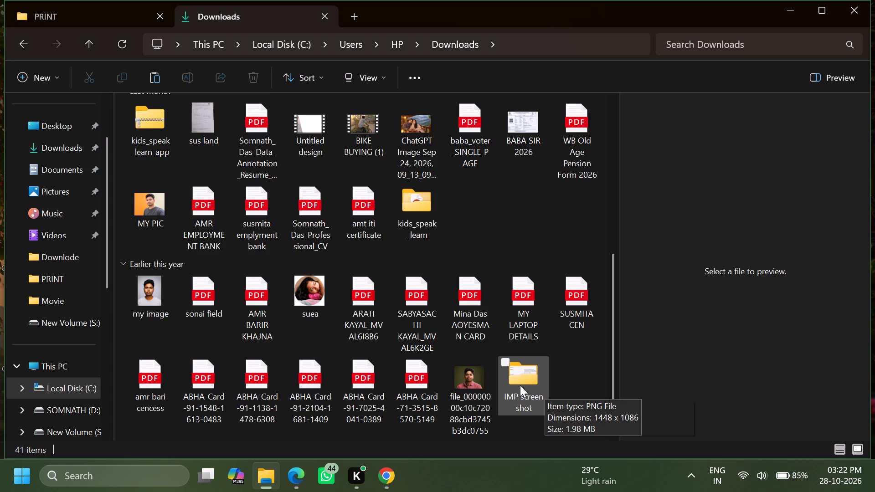
{"action": "double_click", "coordinate": [520, 385]}
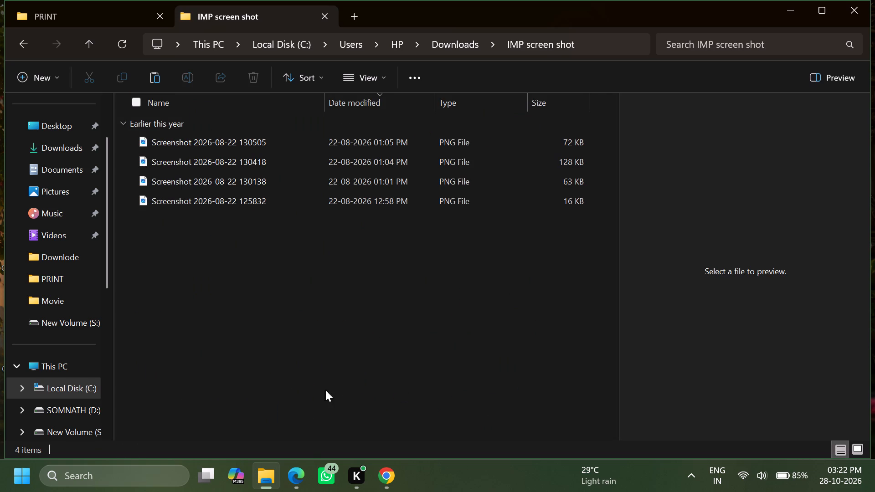
{"action": "left_click", "coordinate": [28, 42]}
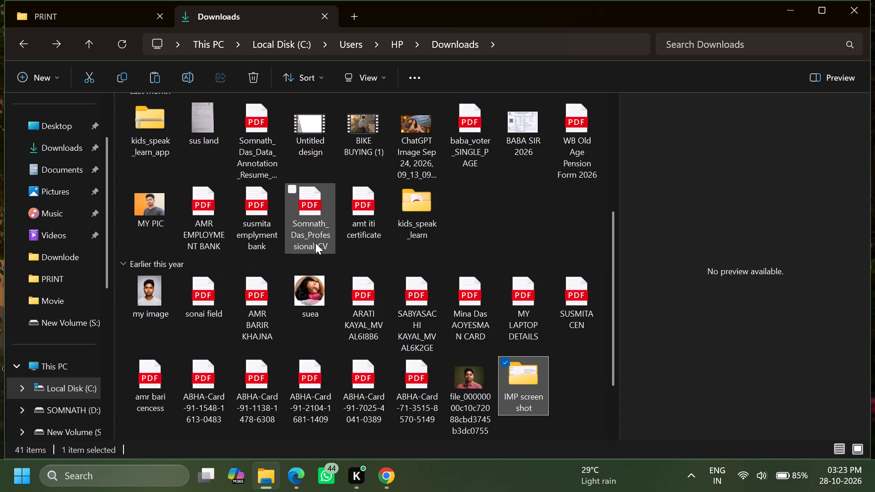
{"action": "scroll", "coordinate": [294, 240], "scroll_direction": "up", "scroll_amount": 1}
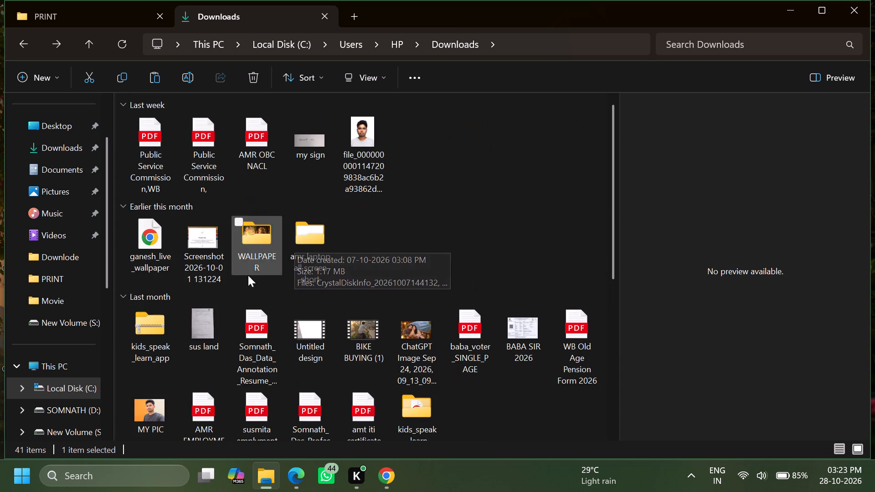
{"action": "left_click", "coordinate": [134, 224]}
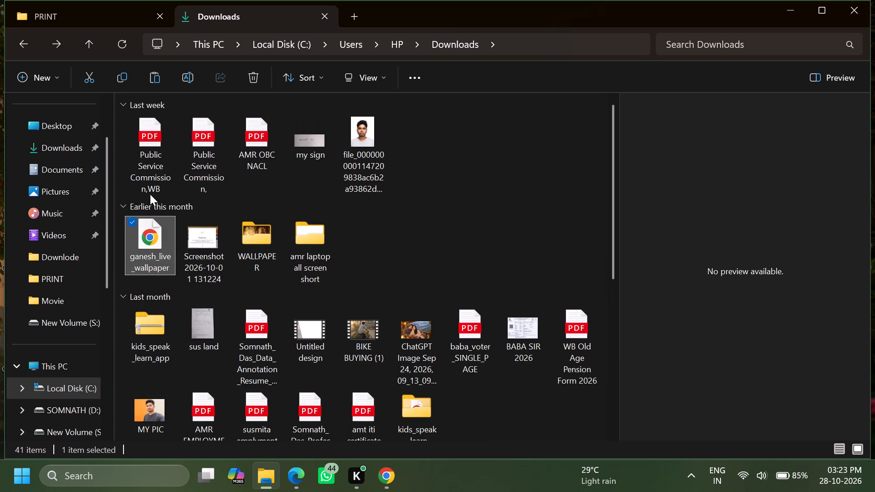
{"action": "left_click", "coordinate": [249, 75]}
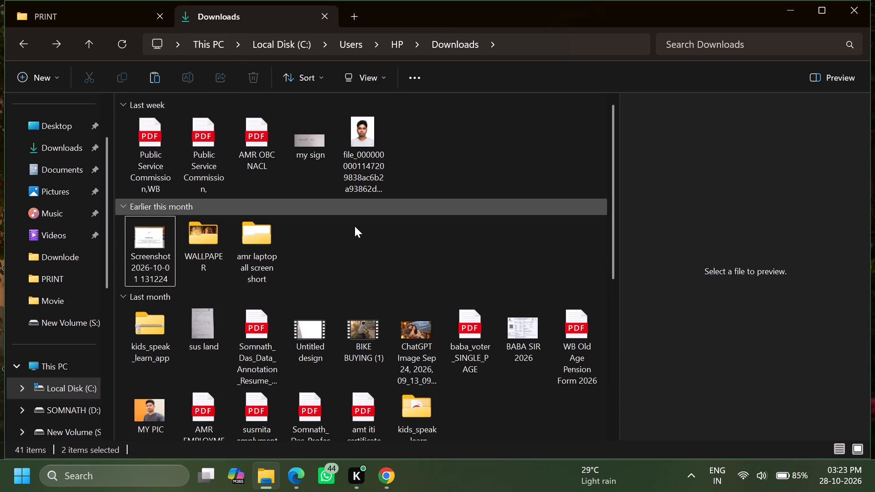
Look through the remaining Downloads files, previewing the recent PDFs and images and a screenshot inside the amr laptop all screen short folder.
{"action": "left_click", "coordinate": [156, 235]}
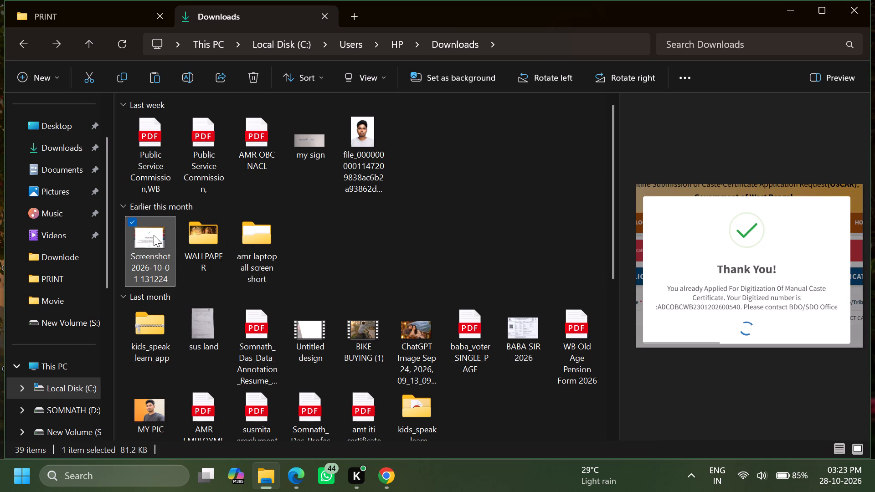
{"action": "left_click", "coordinate": [153, 174]}
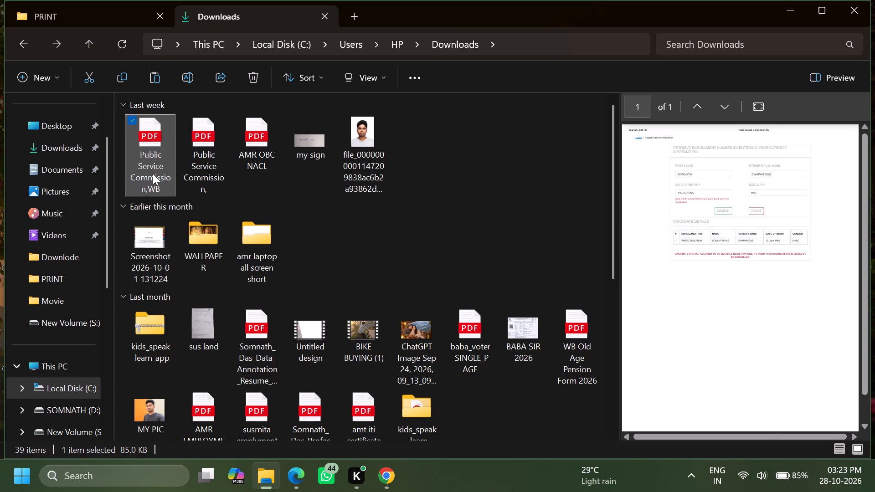
{"action": "left_click", "coordinate": [204, 167]}
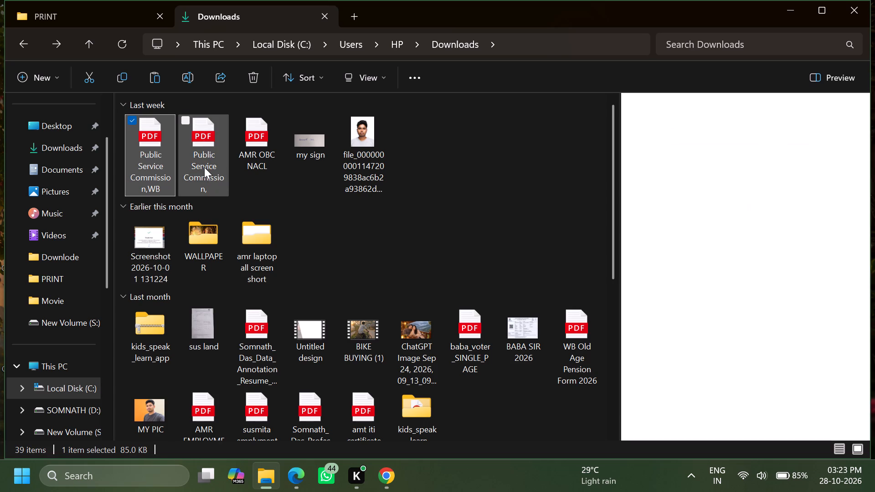
{"action": "left_click", "coordinate": [251, 162]}
{"action": "left_click", "coordinate": [309, 164]}
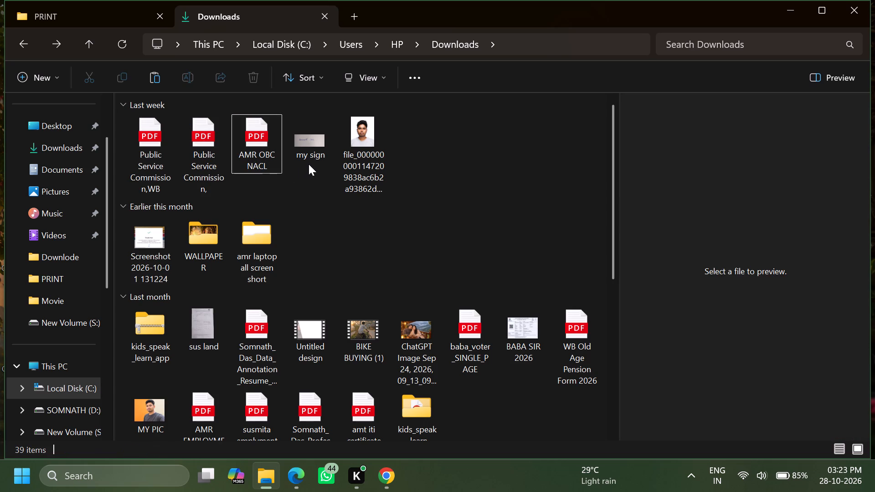
{"action": "left_click", "coordinate": [370, 164]}
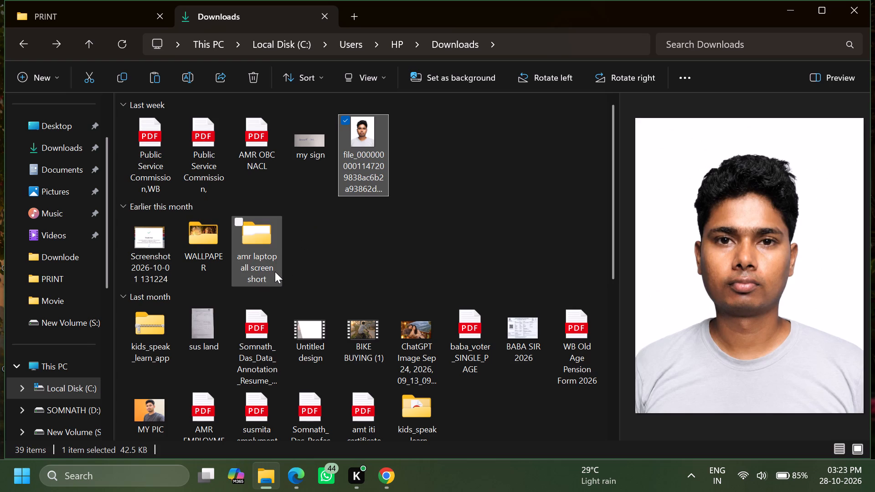
{"action": "left_click", "coordinate": [274, 271]}
{"action": "double_click", "coordinate": [263, 255]}
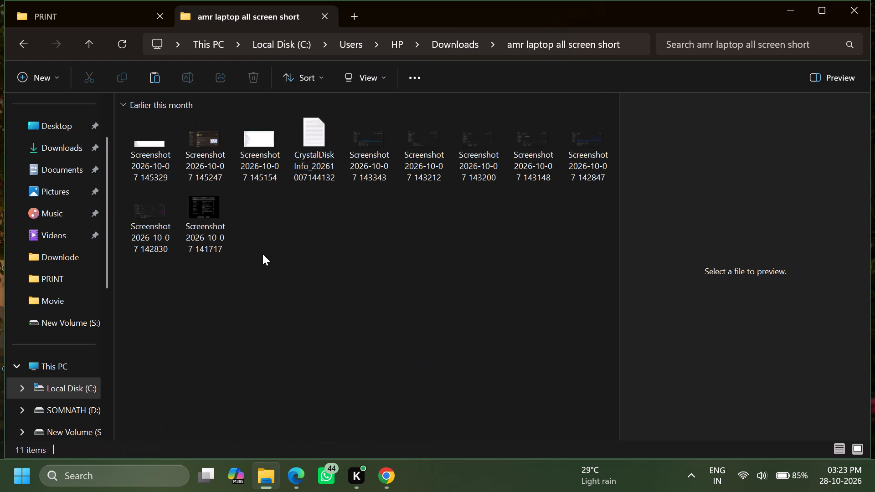
{"action": "left_click", "coordinate": [374, 147]}
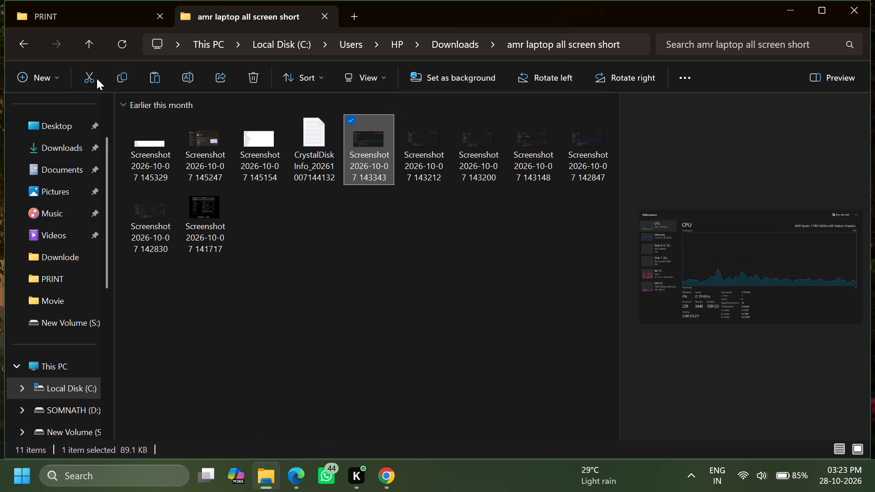
{"action": "left_click", "coordinate": [32, 49]}
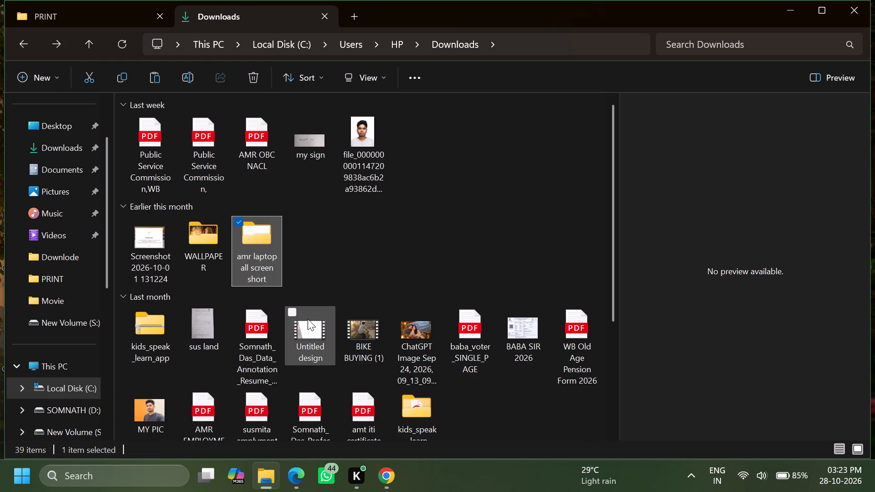
{"action": "scroll", "coordinate": [308, 325], "scroll_direction": "down", "scroll_amount": 2}
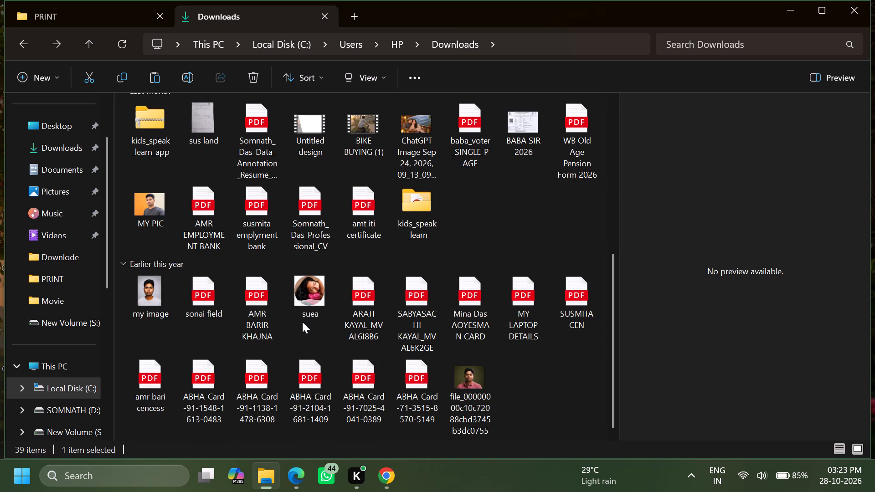
Check the PRINT folder's tab, return to Downloads, and open a new File Explorer Home tab.
{"action": "left_click", "coordinate": [122, 14]}
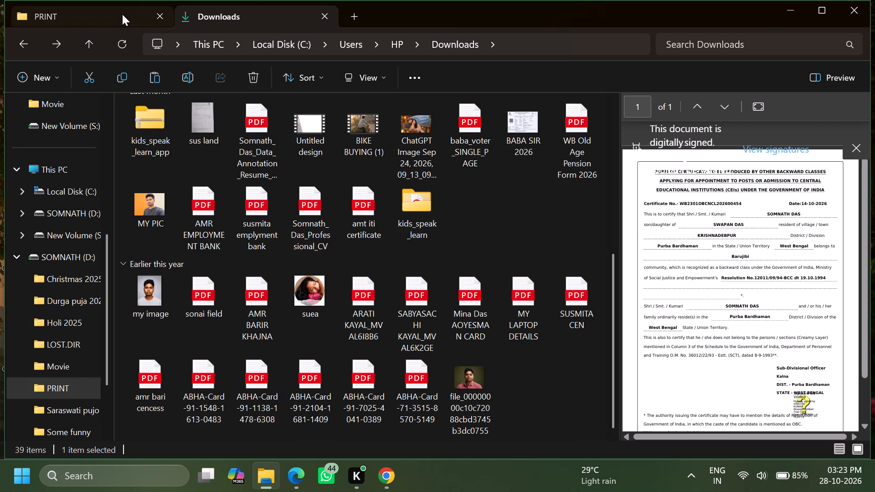
{"action": "left_click", "coordinate": [250, 11]}
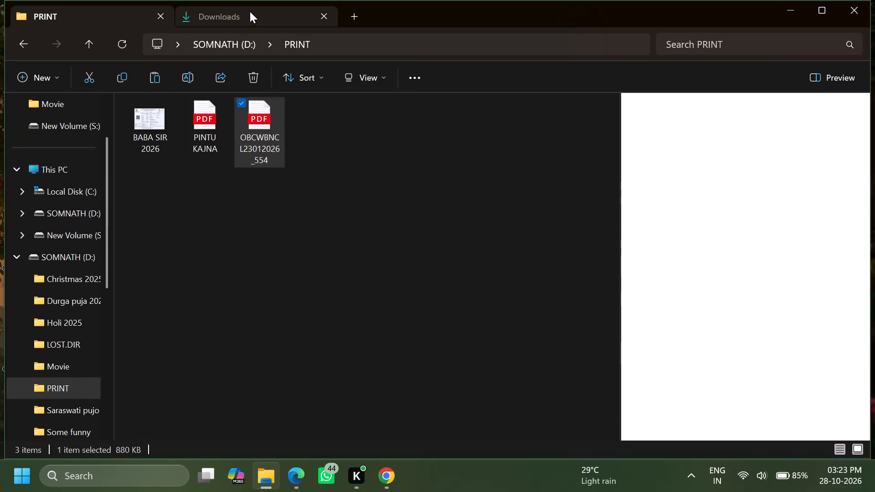
{"action": "left_click", "coordinate": [351, 10]}
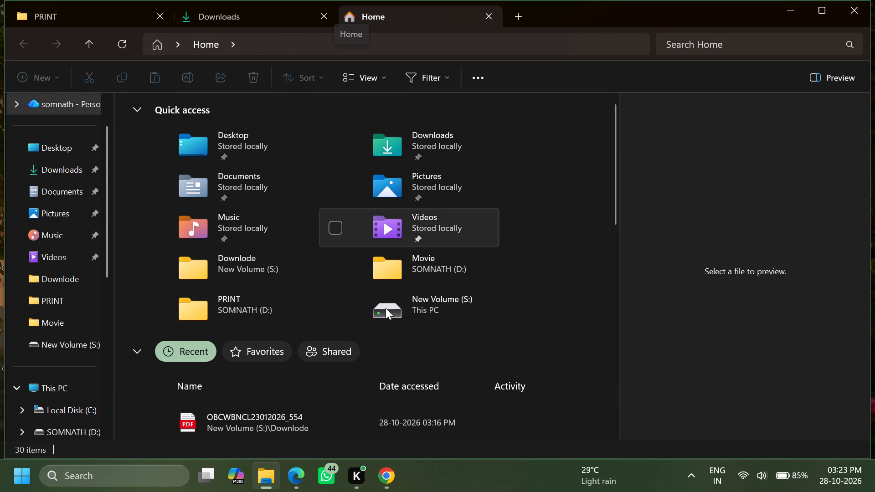
Switch to Chrome and review the OBC certificate application form back up to its beginning.
{"action": "left_click", "coordinate": [392, 473]}
{"action": "scroll", "coordinate": [352, 229], "scroll_direction": "up", "scroll_amount": 1}
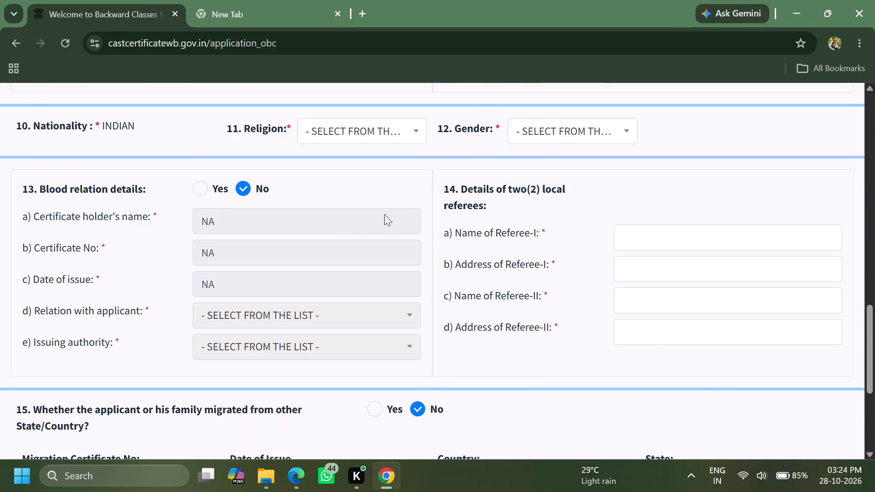
{"action": "scroll", "coordinate": [540, 144], "scroll_direction": "up", "scroll_amount": 1}
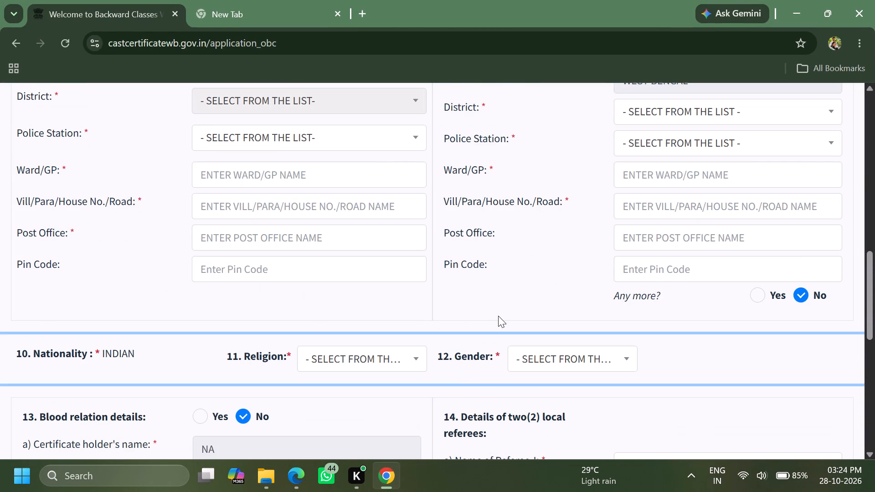
{"action": "scroll", "coordinate": [498, 316], "scroll_direction": "up", "scroll_amount": 1}
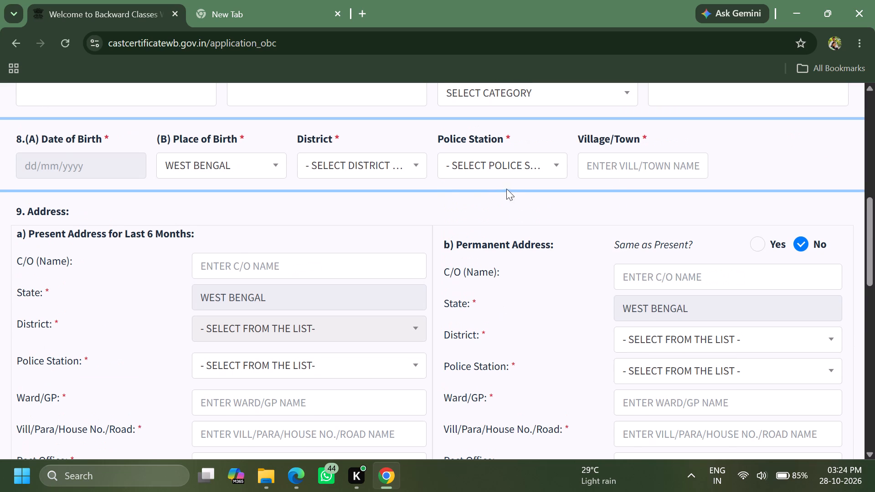
{"action": "scroll", "coordinate": [445, 190], "scroll_direction": "up", "scroll_amount": 2}
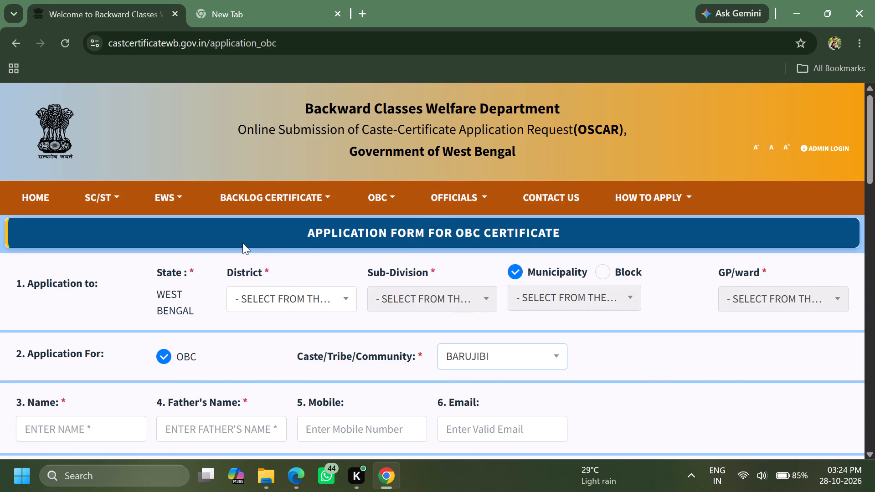
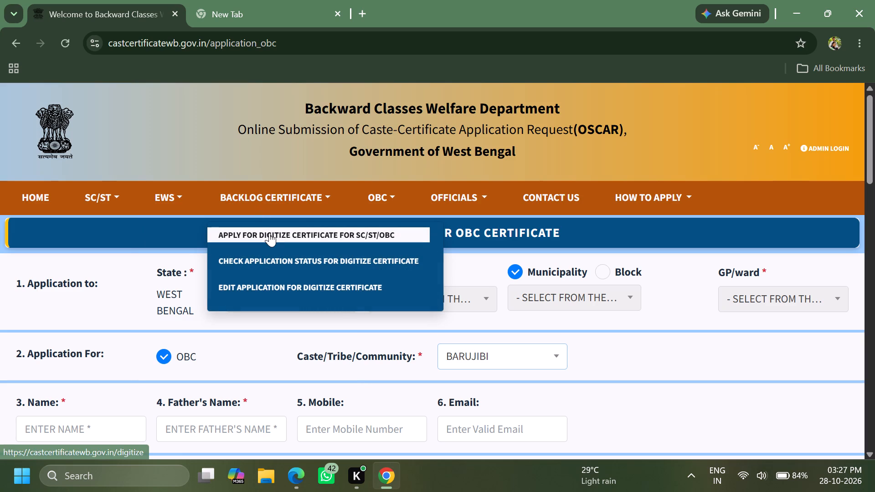
Open the application status check for a digitized backlog certificate and activate the application number field.
{"action": "left_click", "coordinate": [282, 253]}
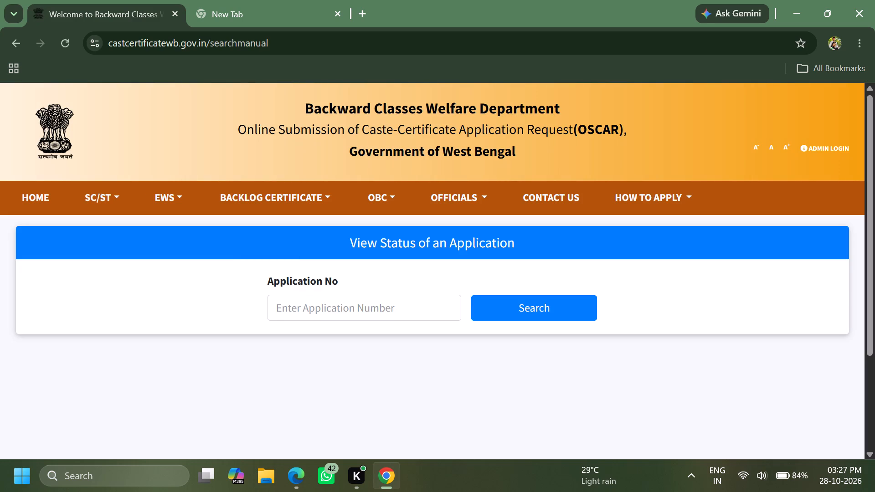
{"action": "left_click", "coordinate": [313, 305]}
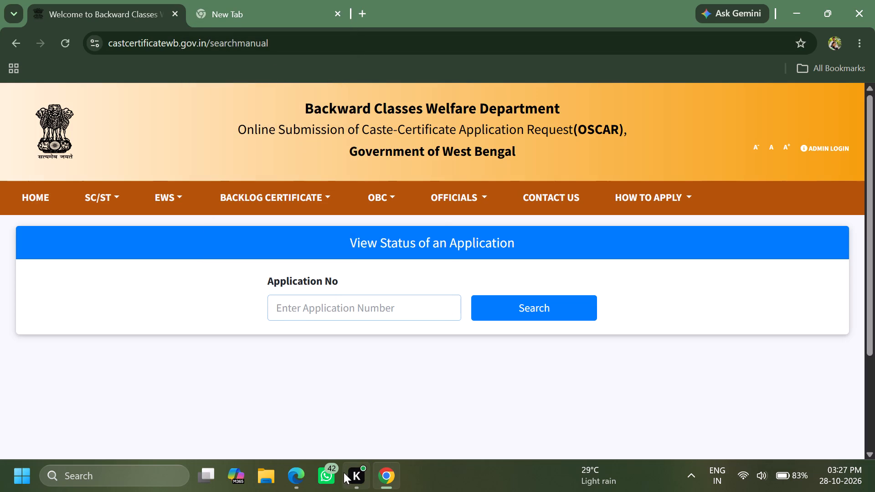
{"action": "left_click", "coordinate": [270, 478]}
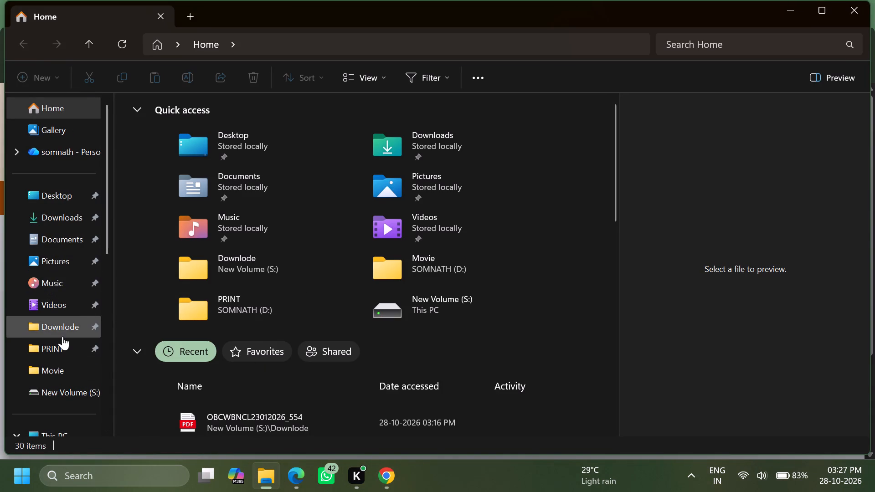
{"action": "scroll", "coordinate": [56, 379], "scroll_direction": "down", "scroll_amount": 1}
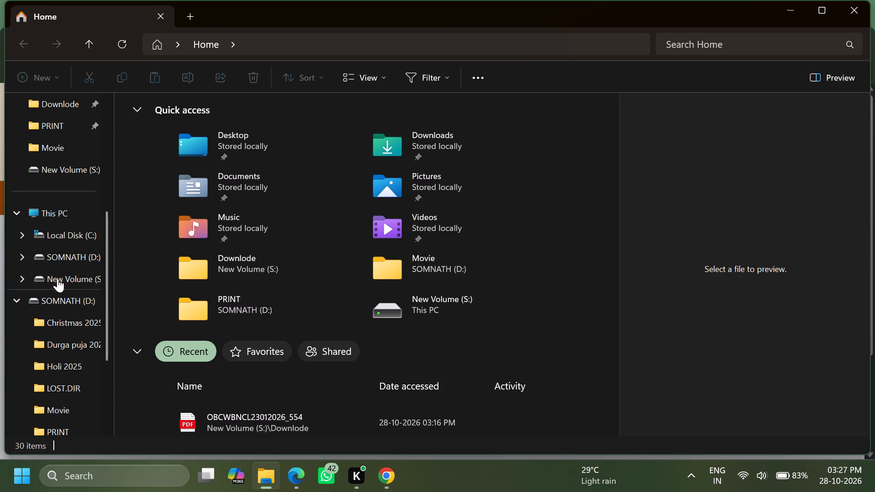
{"action": "left_click", "coordinate": [71, 257]}
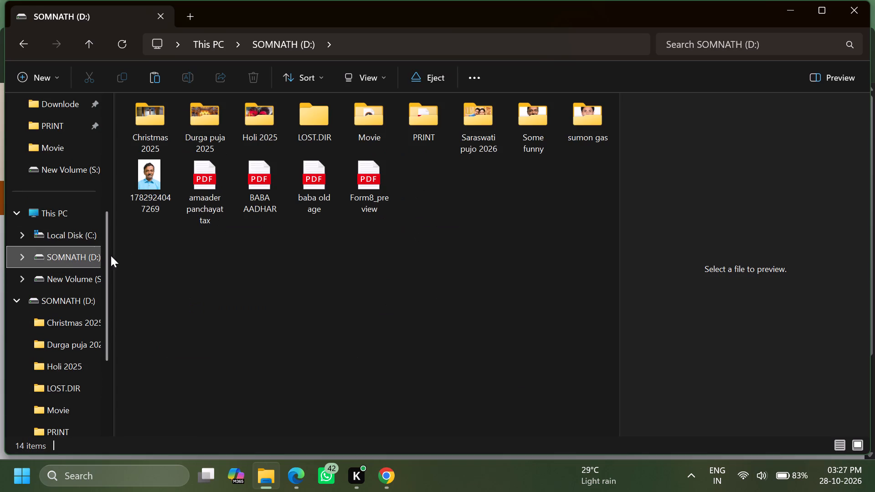
{"action": "left_click", "coordinate": [76, 279]}
{"action": "left_click", "coordinate": [72, 231]}
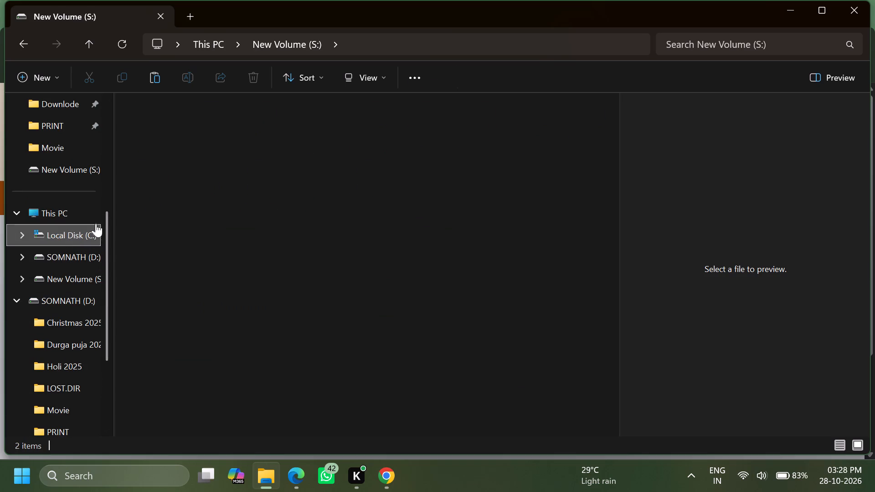
{"action": "double_click", "coordinate": [529, 139]}
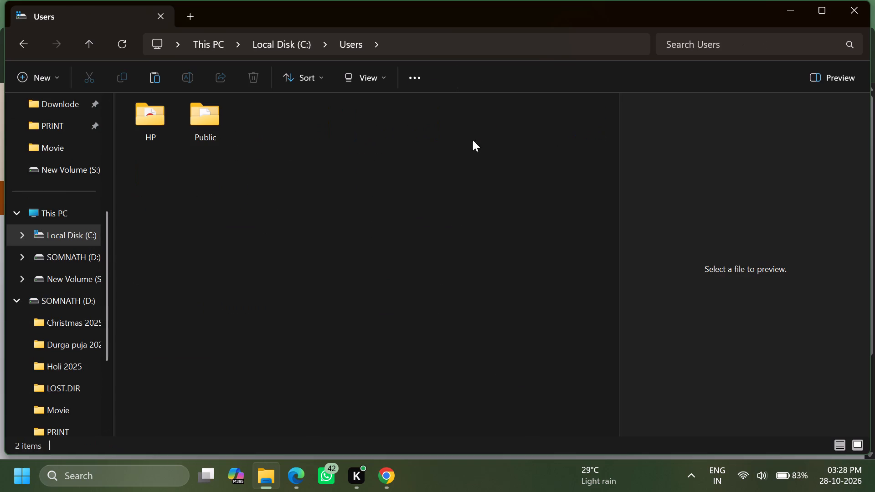
{"action": "double_click", "coordinate": [152, 136]}
{"action": "double_click", "coordinate": [475, 128]}
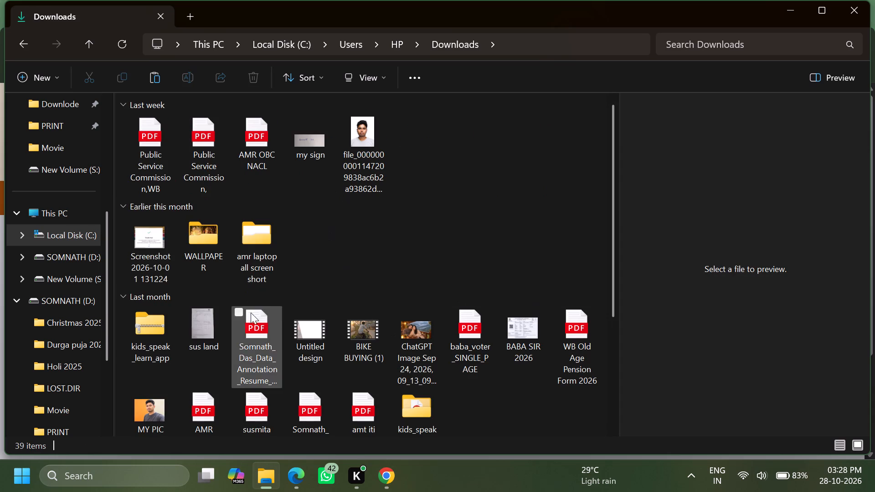
{"action": "left_click", "coordinate": [152, 248]}
{"action": "scroll", "coordinate": [723, 300], "scroll_direction": "up", "scroll_amount": 1}
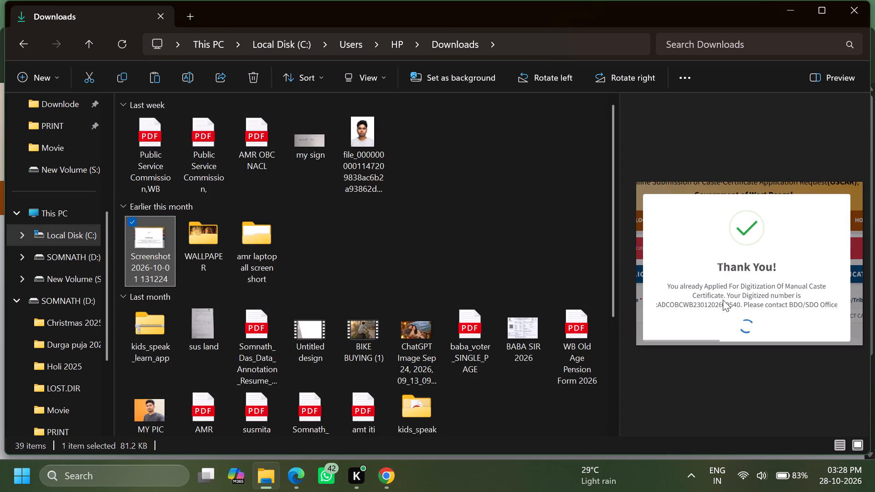
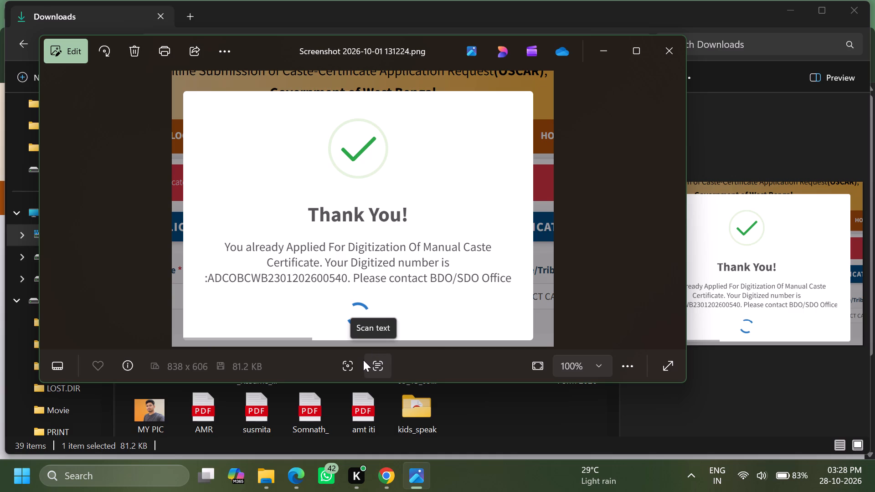
Switch to Chrome, enter the digitized application number from the screenshot in the Application No field, and search for its status.
{"action": "left_click", "coordinate": [385, 482]}
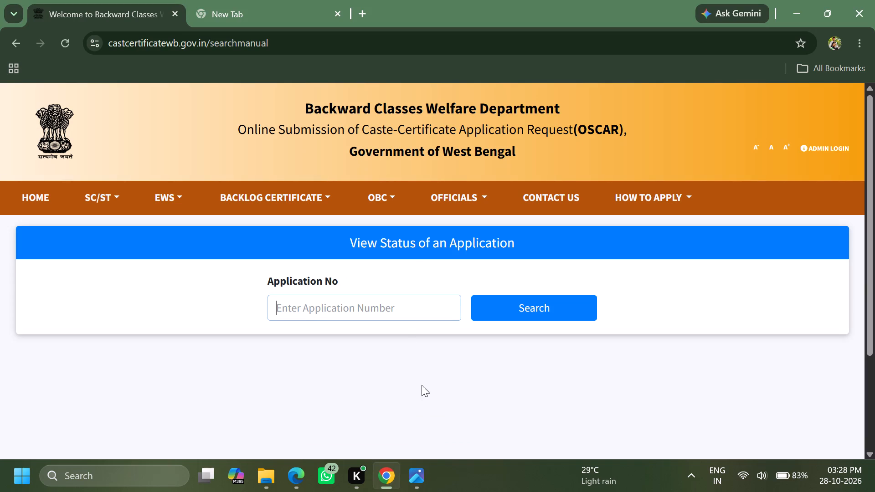
{"action": "left_click", "coordinate": [396, 308]}
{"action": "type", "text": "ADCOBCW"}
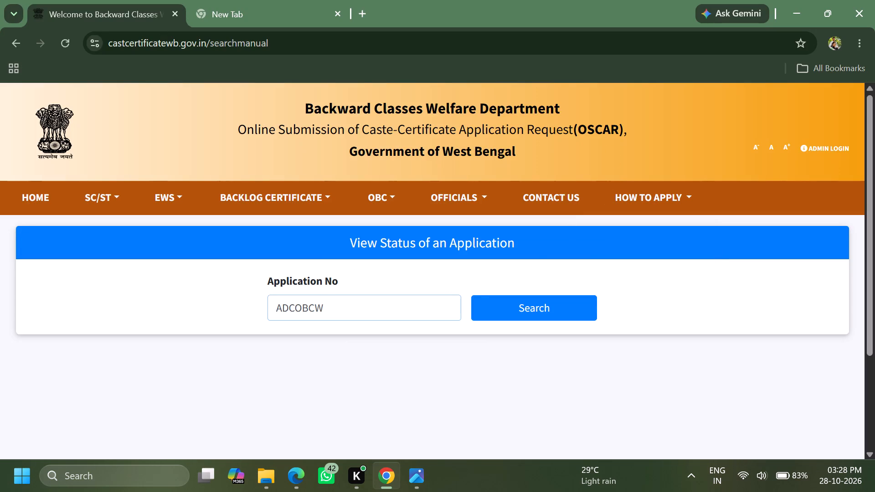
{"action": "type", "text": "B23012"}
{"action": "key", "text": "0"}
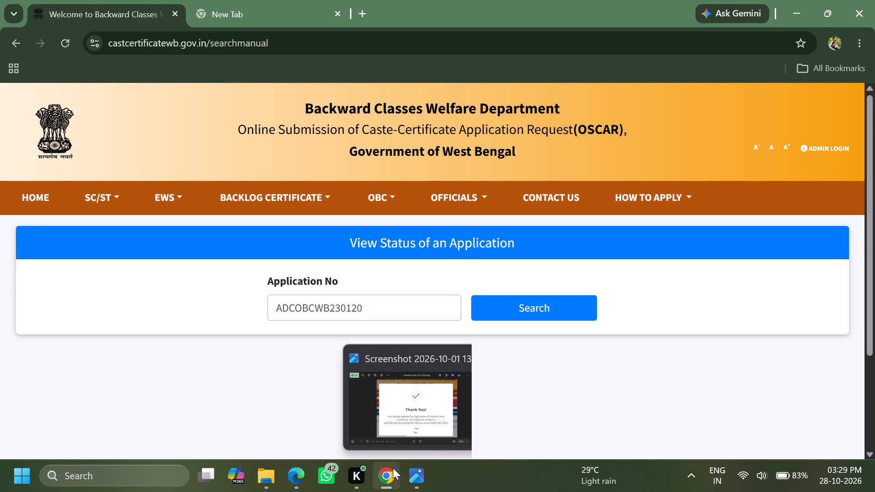
{"action": "left_click", "coordinate": [376, 313]}
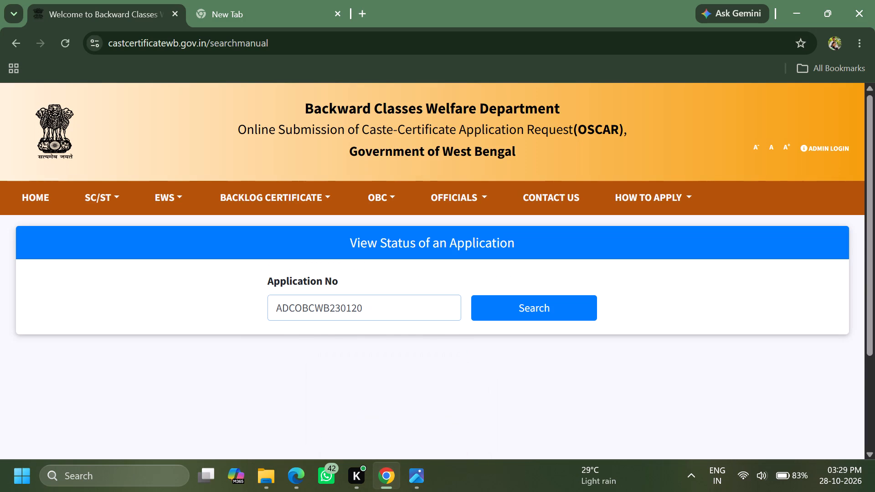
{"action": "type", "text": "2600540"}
{"action": "left_click", "coordinate": [527, 312]}
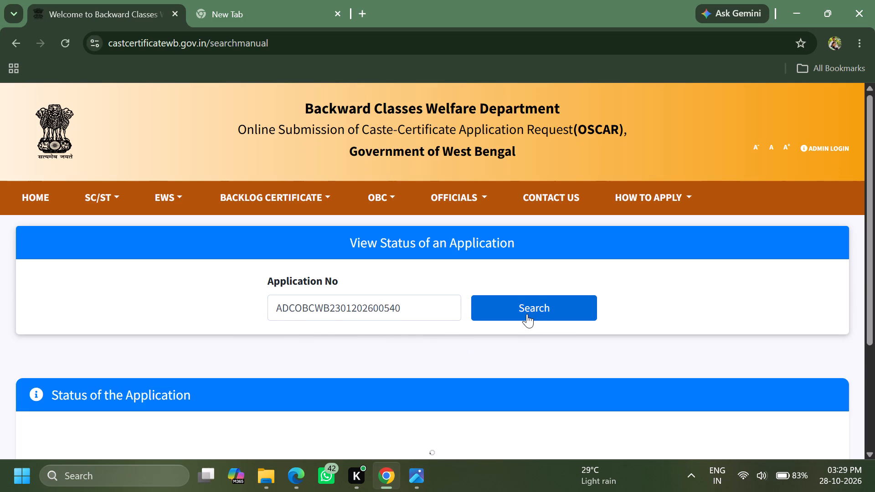
{"action": "scroll", "coordinate": [527, 316], "scroll_direction": "down", "scroll_amount": 1}
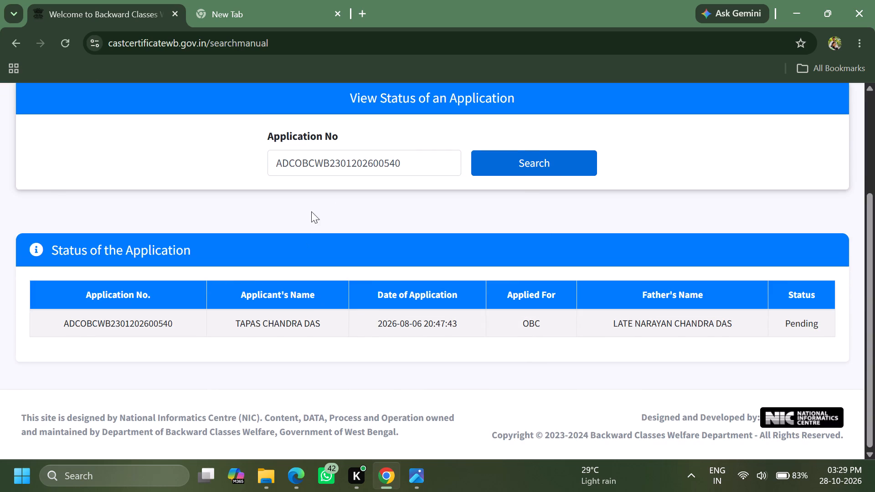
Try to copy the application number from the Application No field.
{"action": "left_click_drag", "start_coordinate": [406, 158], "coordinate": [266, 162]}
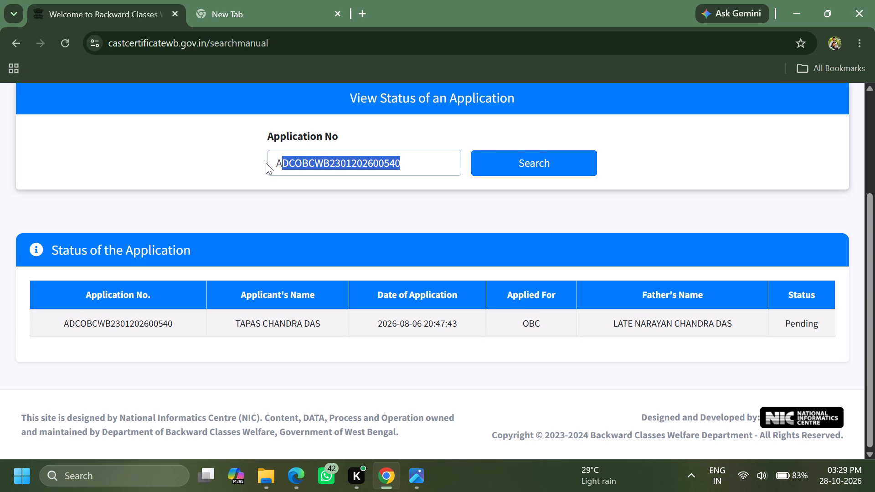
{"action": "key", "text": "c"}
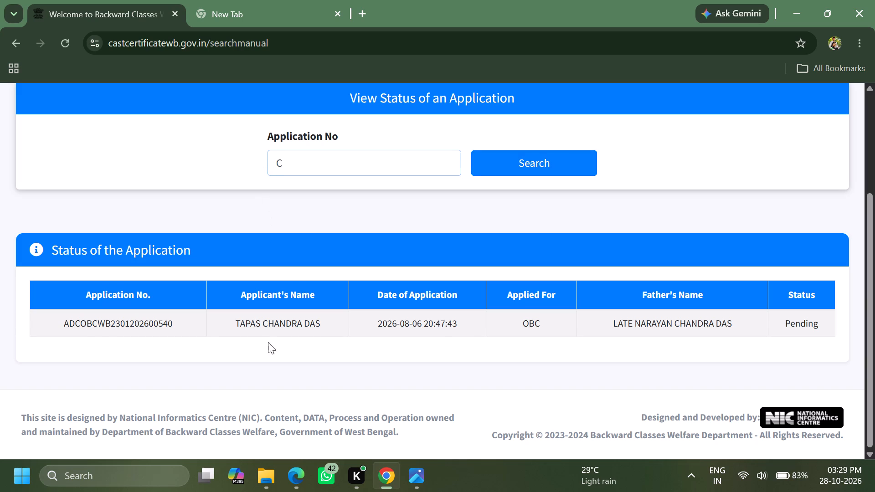
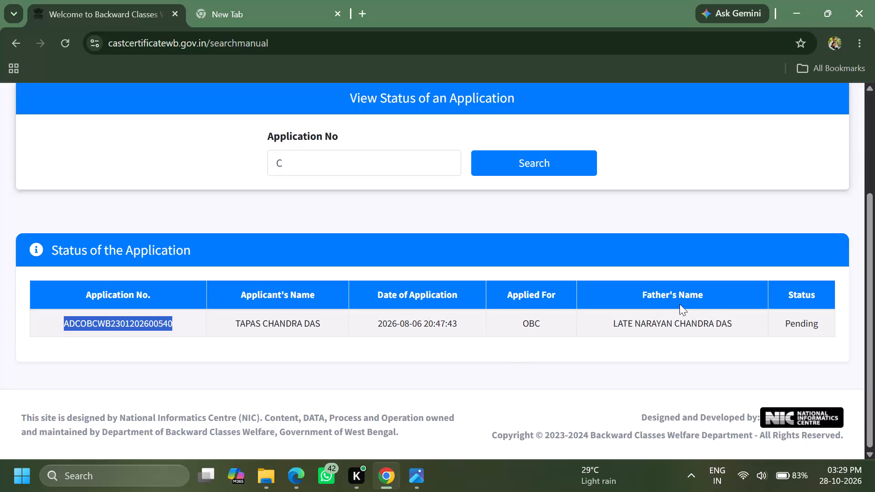
Review the application's status result, the digitized certificate application form, and the OBC Check Certificate search page.
{"action": "left_click", "coordinate": [803, 317]}
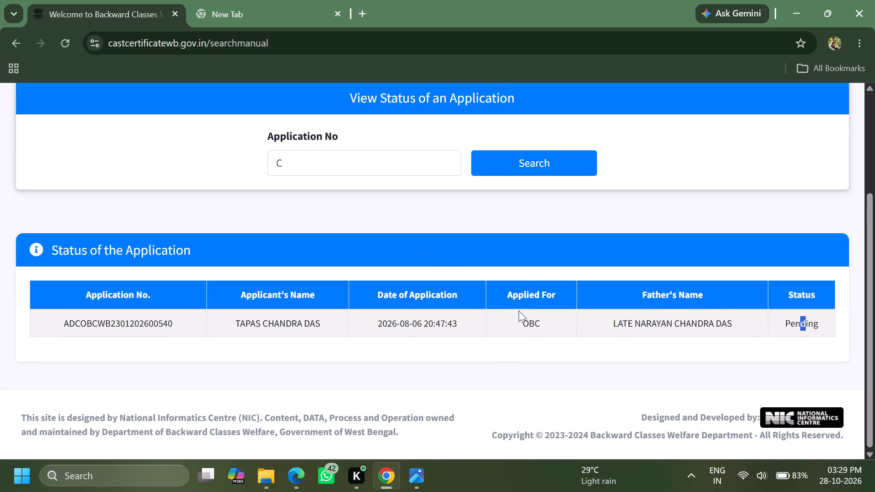
{"action": "left_click", "coordinate": [520, 346]}
{"action": "scroll", "coordinate": [507, 328], "scroll_direction": "up", "scroll_amount": 2}
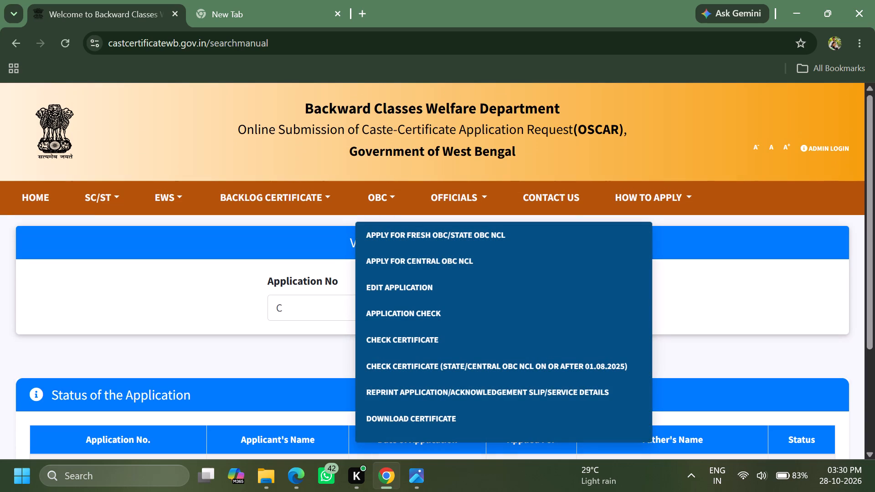
{"action": "left_click", "coordinate": [391, 197]}
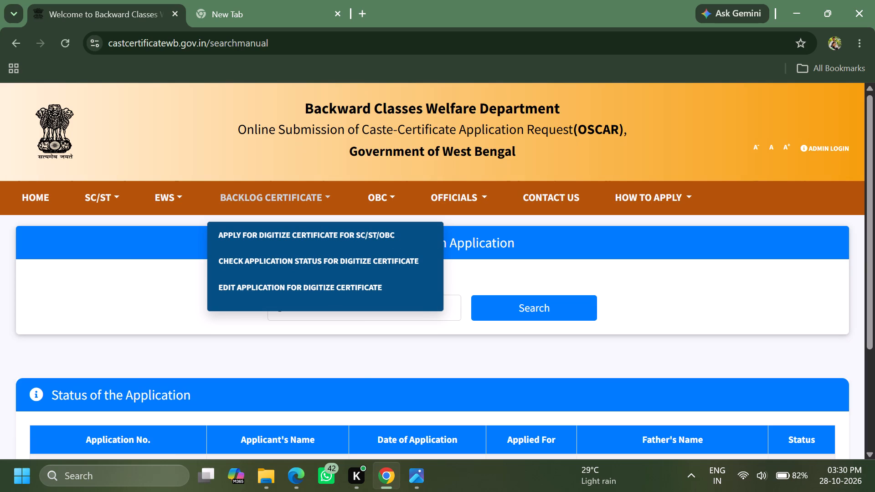
{"action": "left_click", "coordinate": [280, 232]}
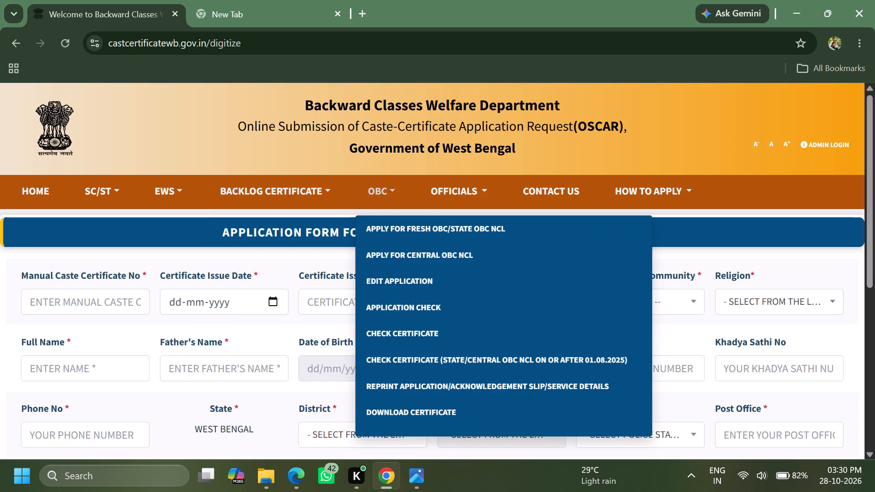
{"action": "left_click", "coordinate": [417, 335]}
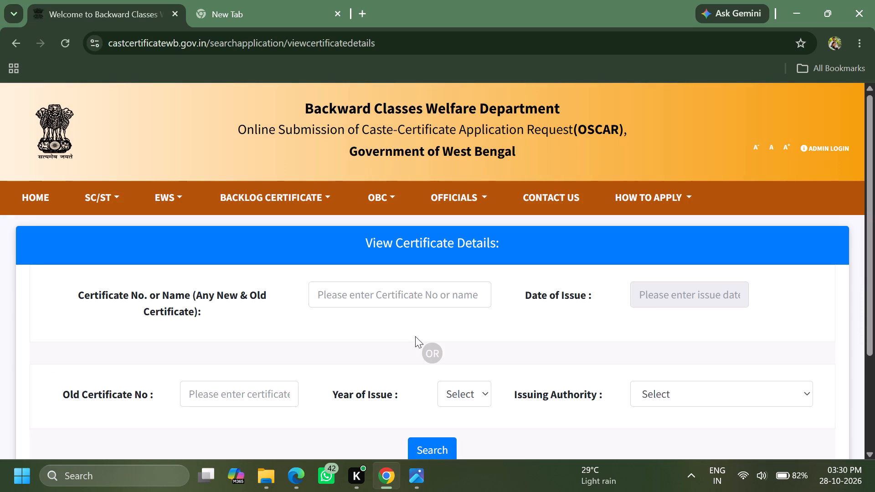
{"action": "scroll", "coordinate": [417, 329], "scroll_direction": "down", "scroll_amount": 1}
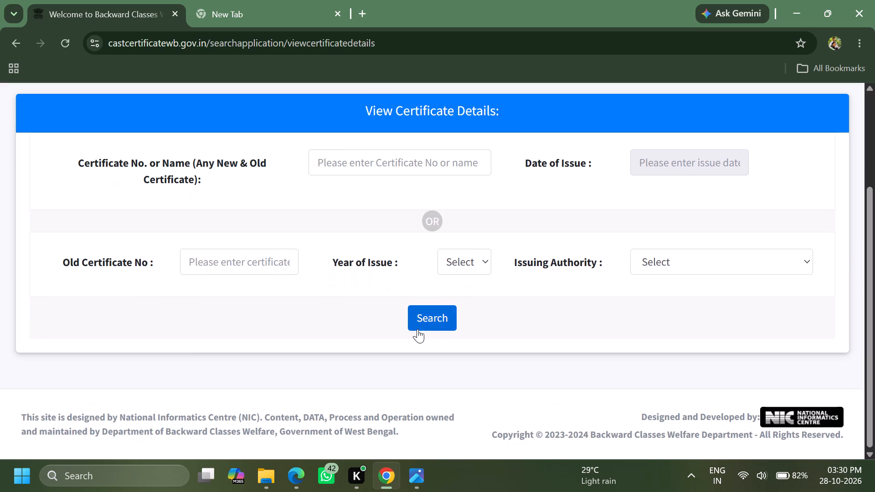
{"action": "scroll", "coordinate": [417, 328], "scroll_direction": "up", "scroll_amount": 1}
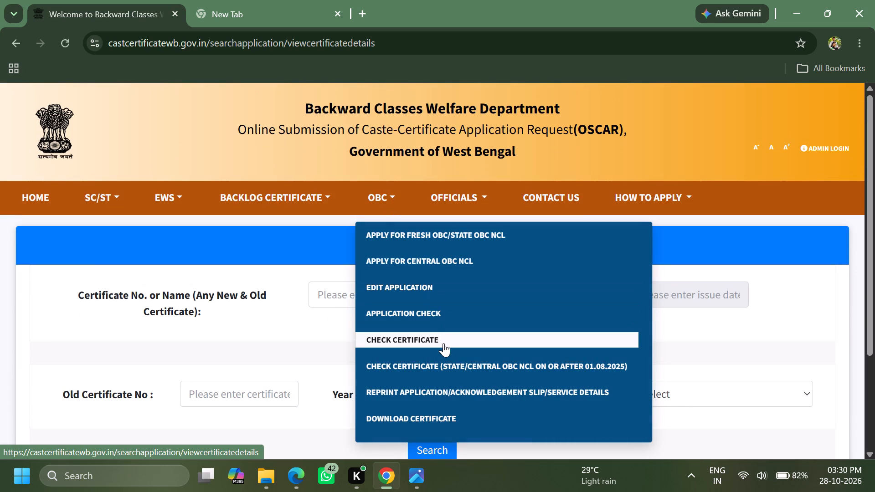
Open the OBC Download Certificate page, enter the application number and applicant name, and verify them.
{"action": "left_click", "coordinate": [445, 418]}
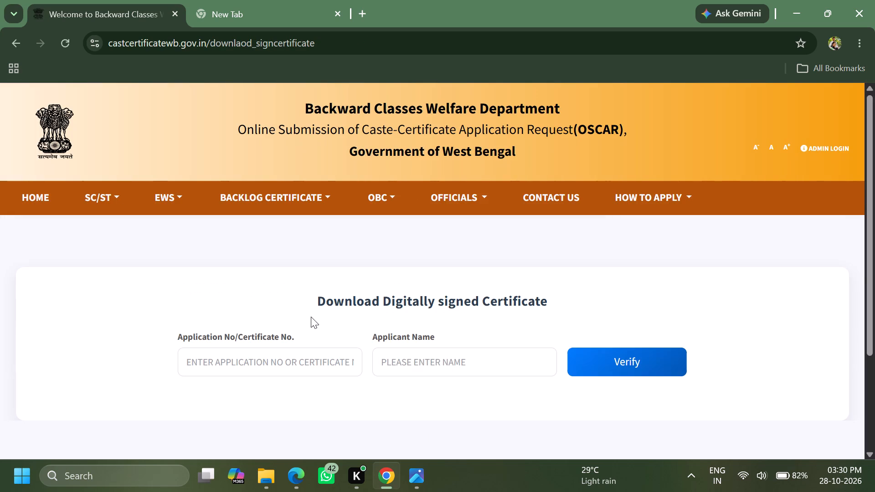
{"action": "left_click", "coordinate": [302, 314]}
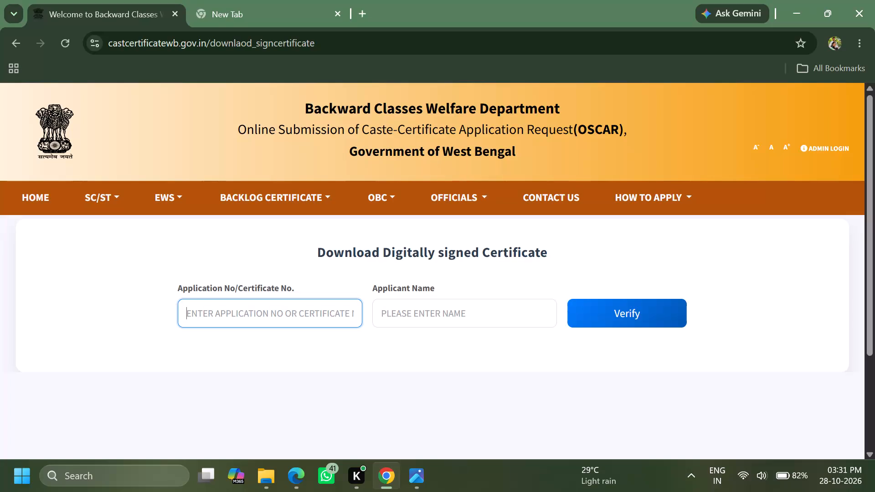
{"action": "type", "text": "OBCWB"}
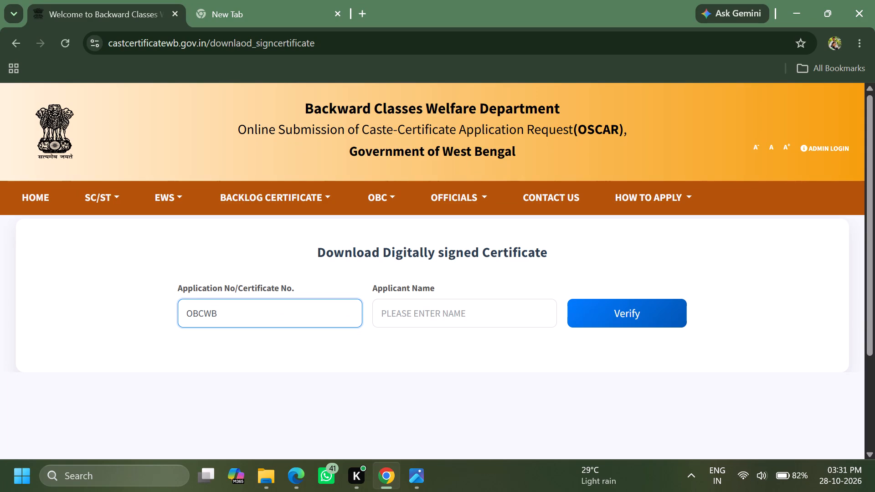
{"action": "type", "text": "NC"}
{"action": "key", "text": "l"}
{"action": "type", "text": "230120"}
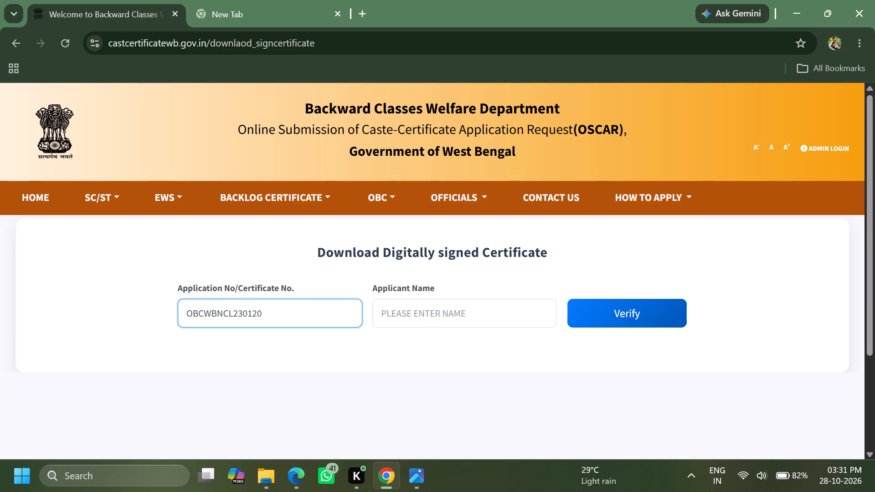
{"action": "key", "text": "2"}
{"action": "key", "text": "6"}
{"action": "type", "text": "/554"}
{"action": "left_click", "coordinate": [453, 311]}
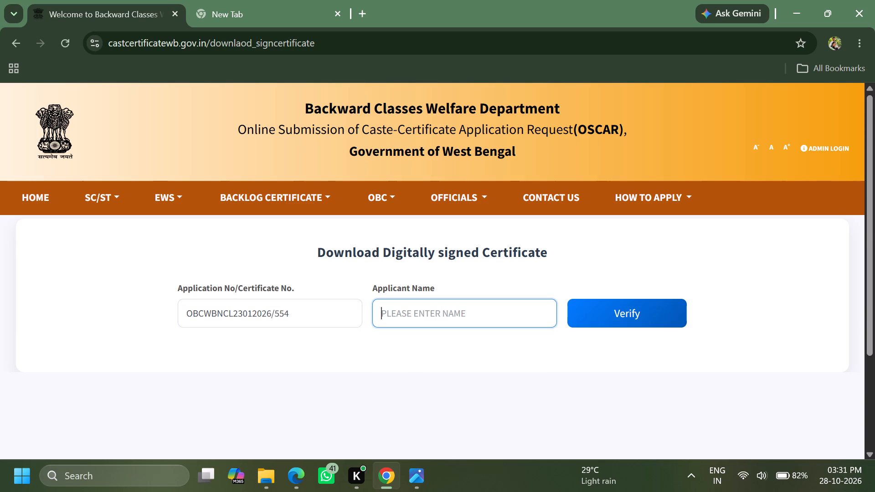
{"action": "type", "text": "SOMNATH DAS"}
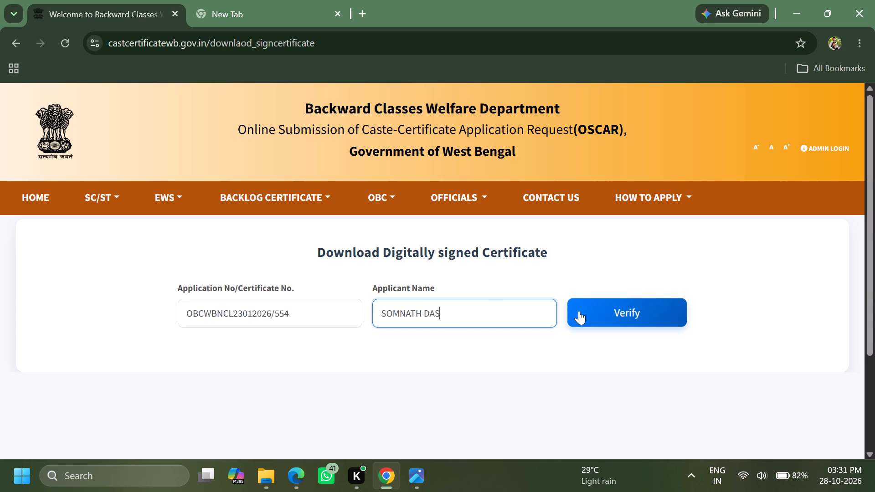
{"action": "left_click", "coordinate": [612, 312]}
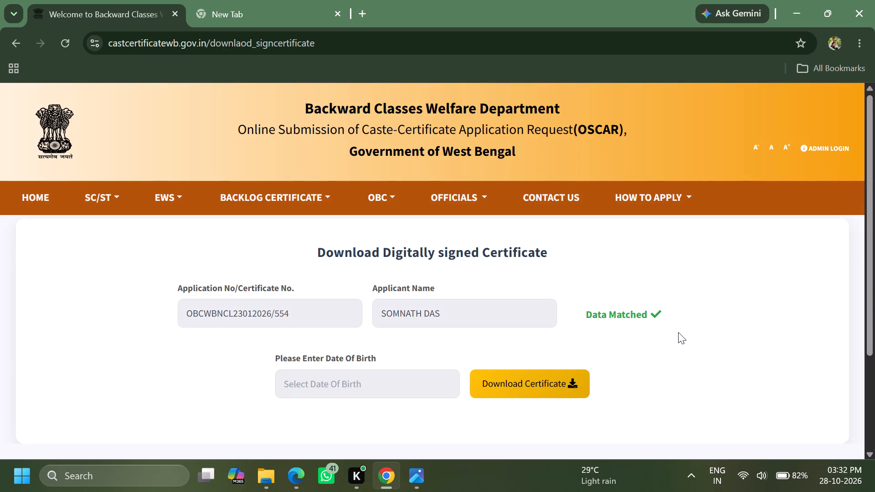
Select the applicant's date of birth and download the digitally signed certificate.
{"action": "left_click", "coordinate": [361, 392]}
{"action": "left_click", "coordinate": [523, 377]}
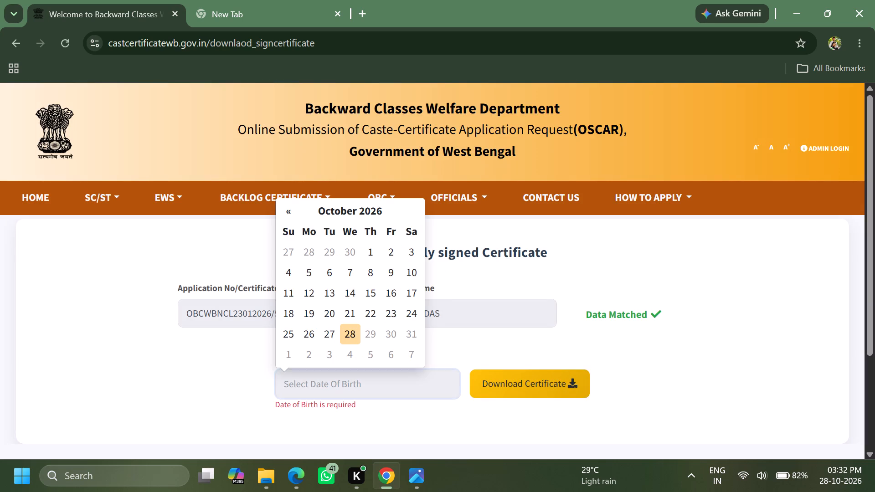
{"action": "left_click", "coordinate": [348, 374]}
{"action": "left_click", "coordinate": [367, 209]}
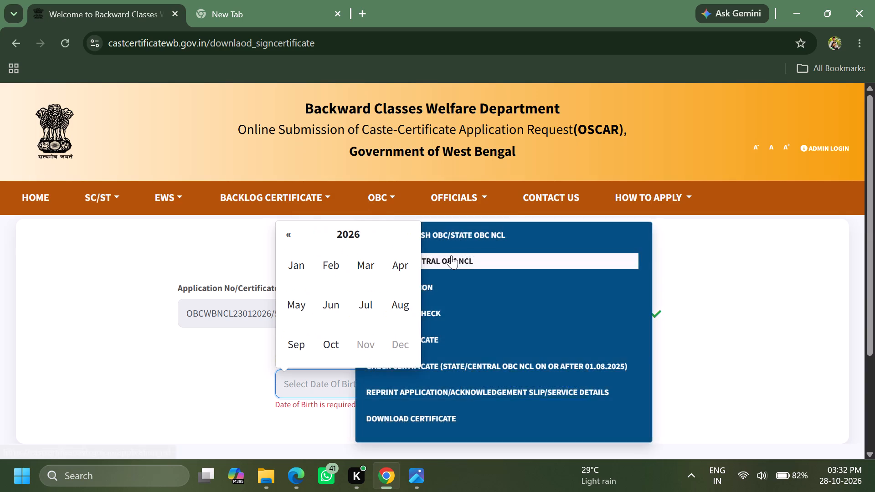
{"action": "left_click", "coordinate": [350, 231]}
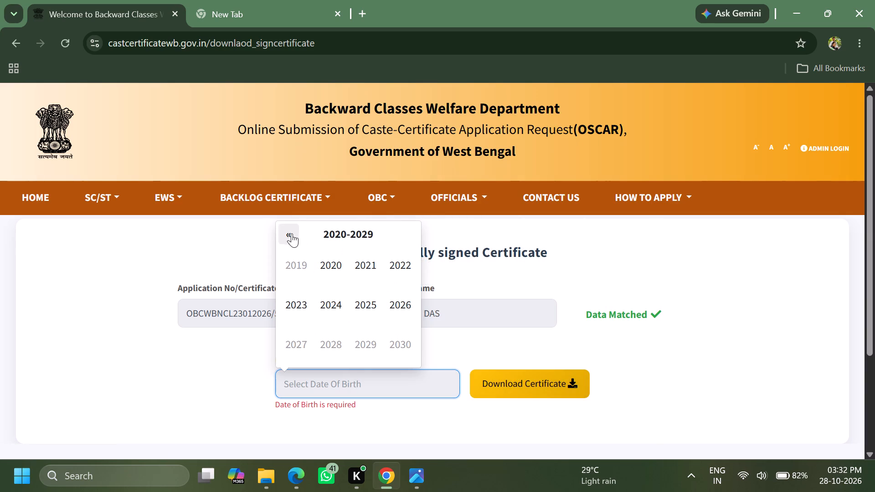
{"action": "triple_click", "coordinate": [289, 236]}
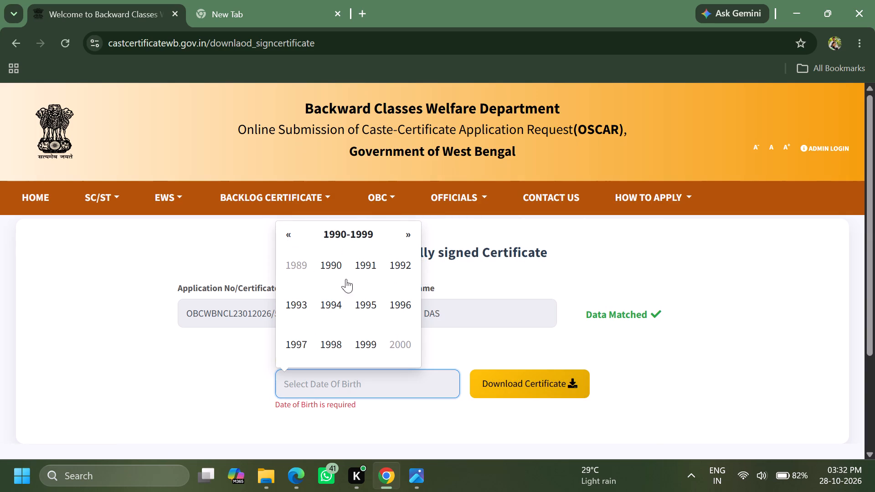
{"action": "left_click", "coordinate": [365, 308]}
{"action": "left_click", "coordinate": [328, 300]}
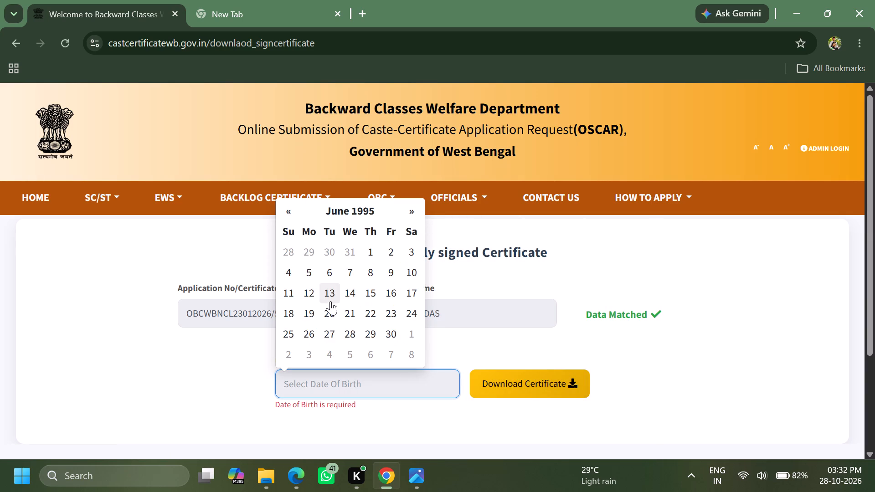
{"action": "left_click", "coordinate": [307, 292]}
{"action": "left_click", "coordinate": [508, 377]}
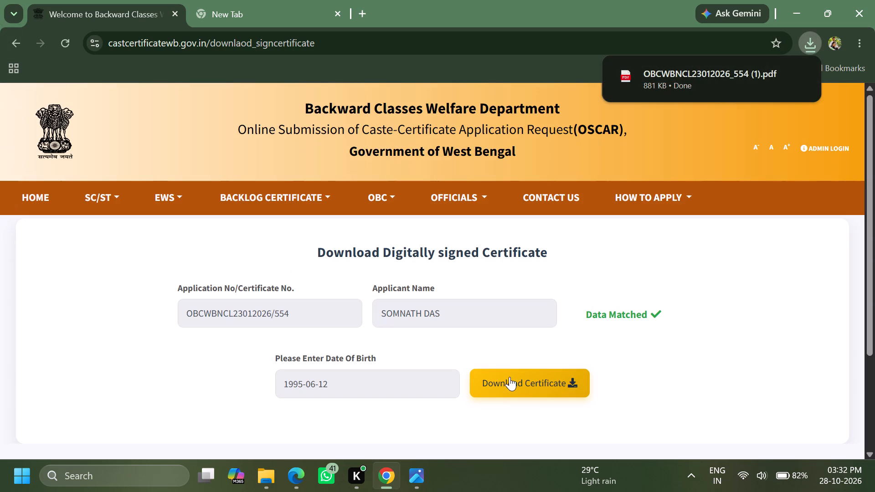
Open the downloaded OBC NCL certificate PDF, examine its details and signature block, and close it.
{"action": "left_click", "coordinate": [681, 66]}
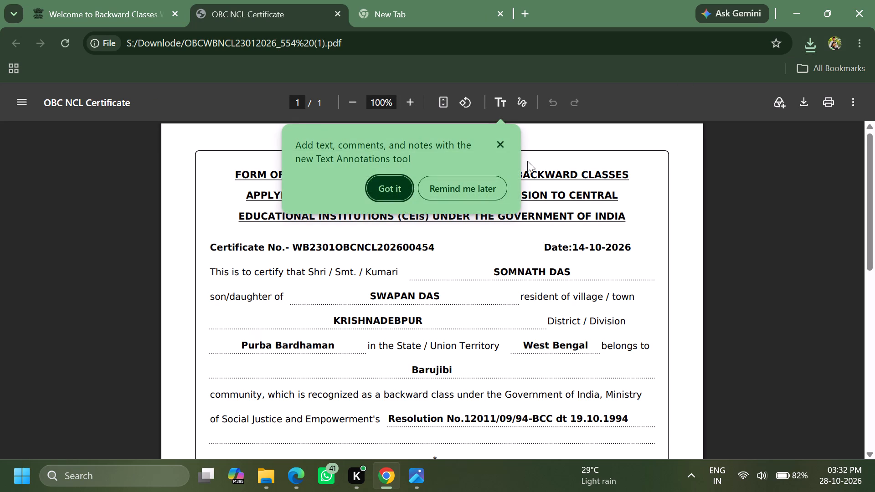
{"action": "left_click", "coordinate": [502, 143]}
{"action": "scroll", "coordinate": [537, 211], "scroll_direction": "down", "scroll_amount": 1}
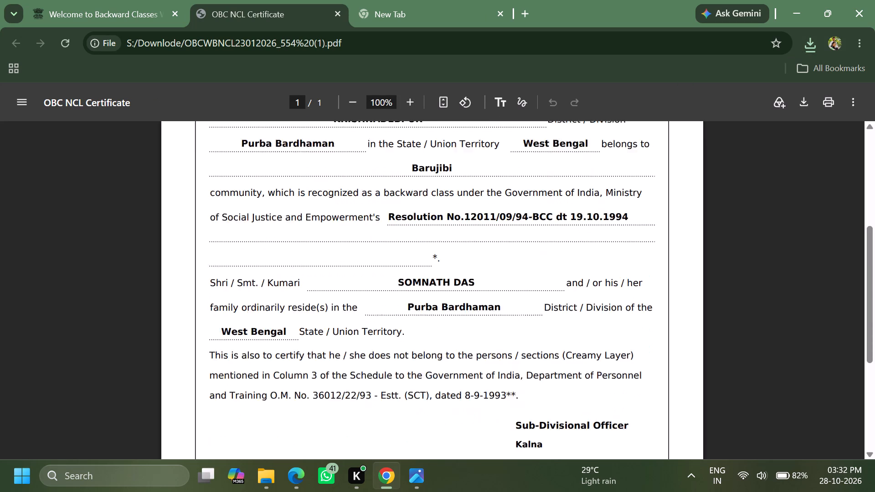
{"action": "scroll", "coordinate": [537, 211], "scroll_direction": "down", "scroll_amount": 2}
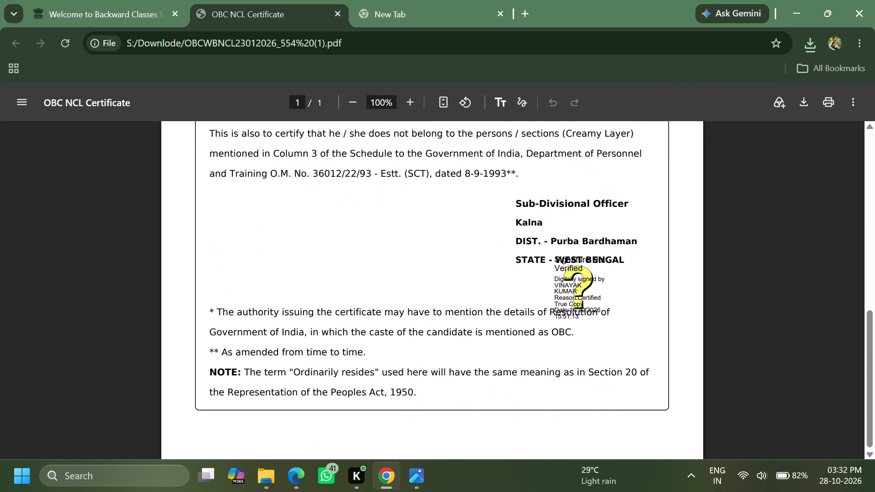
{"action": "scroll", "coordinate": [537, 211], "scroll_direction": "up", "scroll_amount": 3}
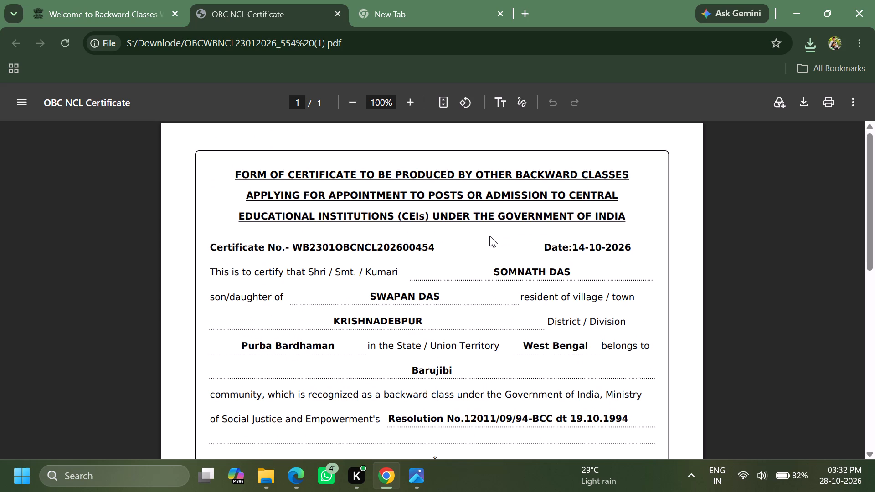
{"action": "scroll", "coordinate": [491, 235], "scroll_direction": "down", "scroll_amount": 2}
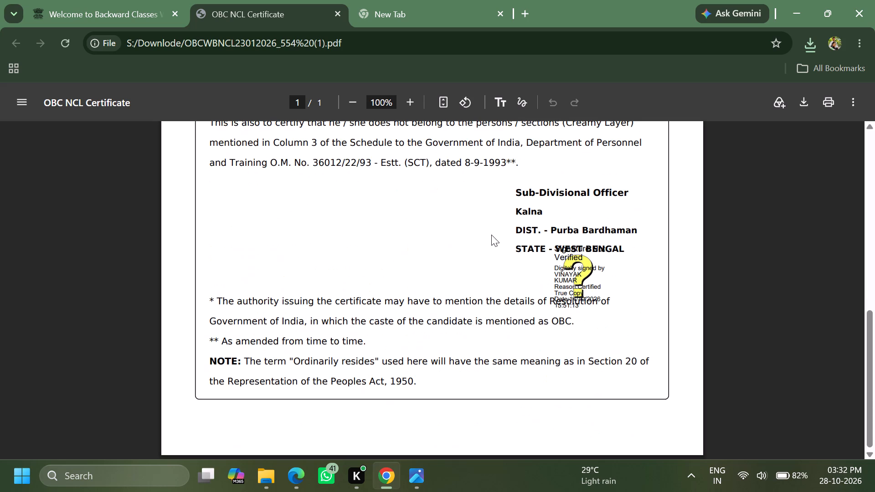
{"action": "scroll", "coordinate": [491, 235], "scroll_direction": "up", "scroll_amount": 2}
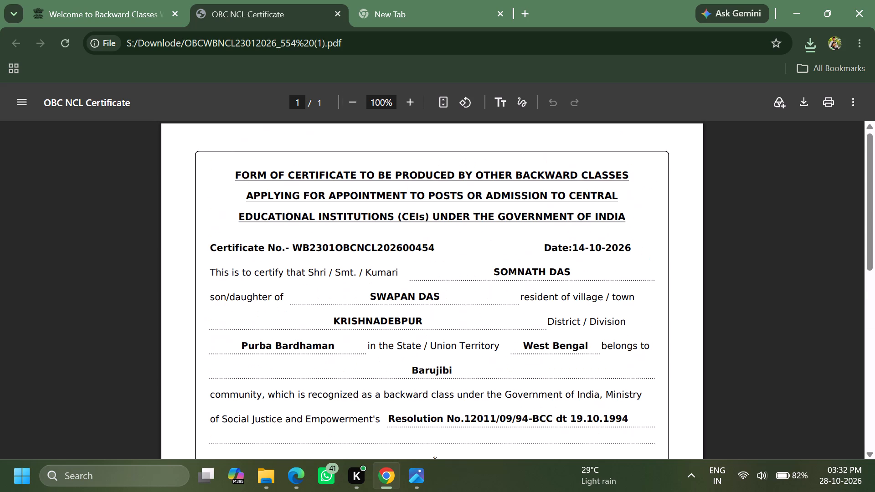
{"action": "left_click", "coordinate": [337, 13]}
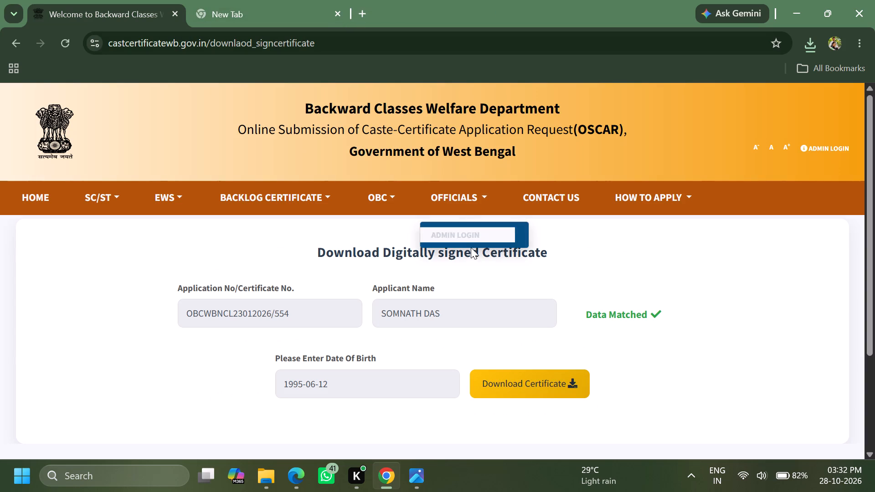
Look through the OBC reprint, application check and edit application pages, ending on the Check Certificate page.
{"action": "left_click", "coordinate": [462, 190]}
{"action": "left_click", "coordinate": [379, 194]}
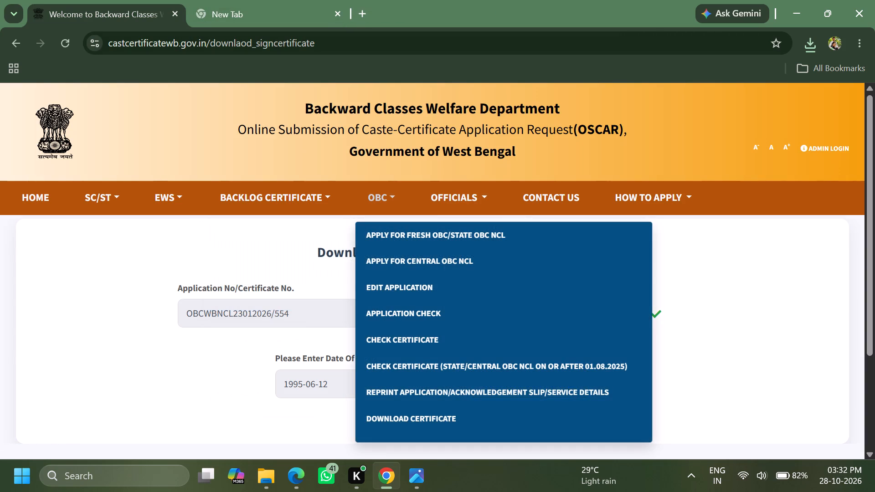
{"action": "left_click", "coordinate": [430, 386]}
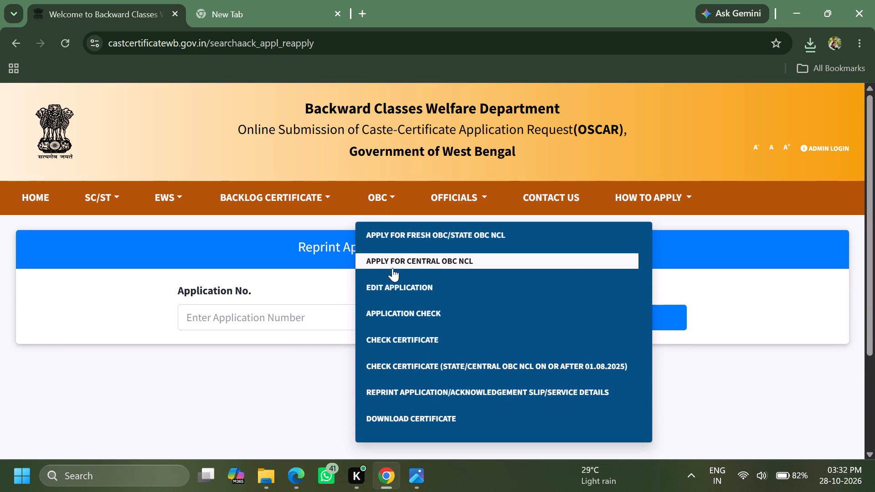
{"action": "left_click", "coordinate": [401, 310]}
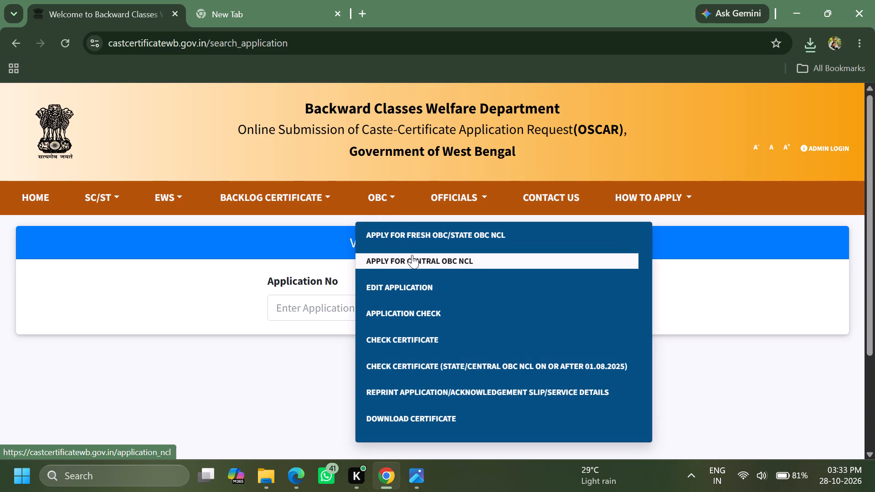
{"action": "left_click", "coordinate": [421, 285]}
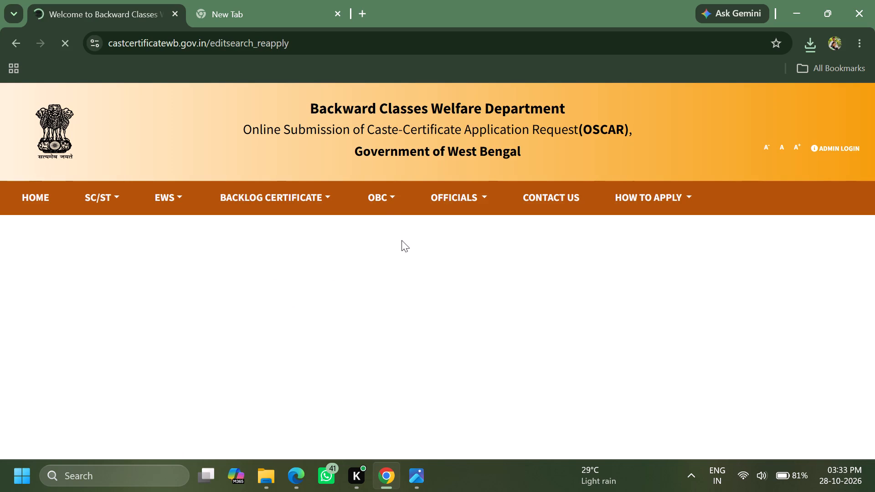
{"action": "left_click", "coordinate": [382, 202]}
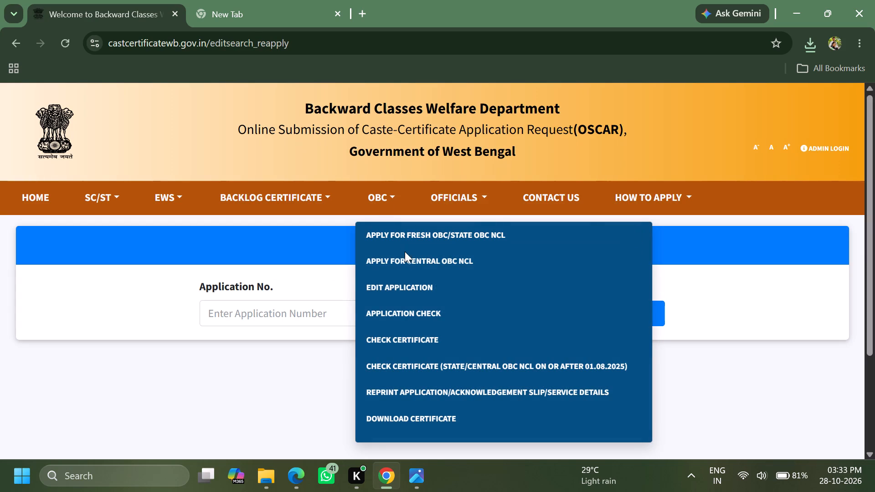
{"action": "left_click", "coordinate": [416, 336]}
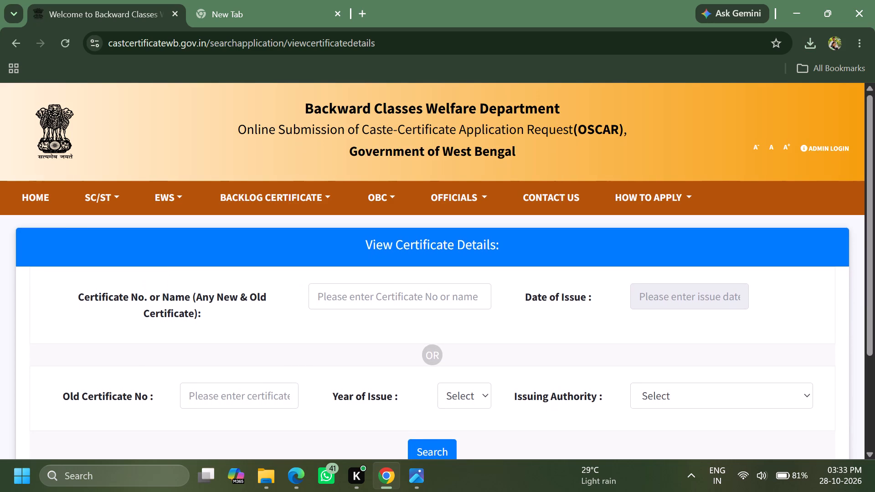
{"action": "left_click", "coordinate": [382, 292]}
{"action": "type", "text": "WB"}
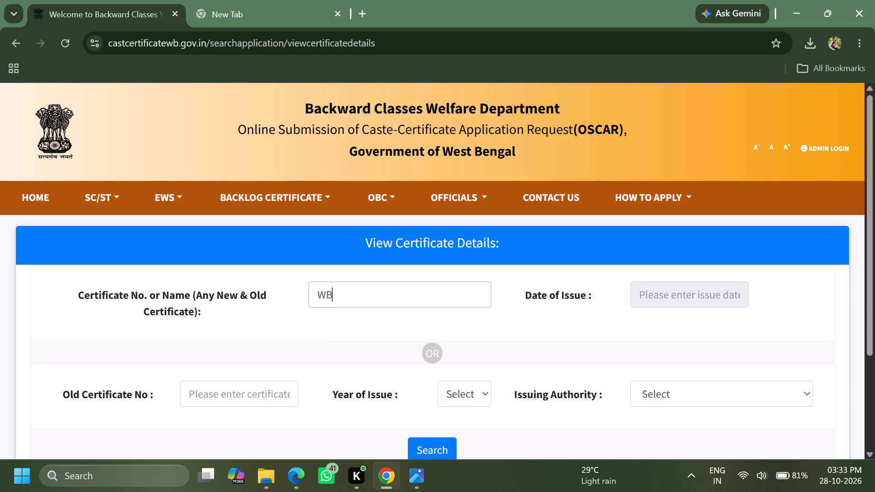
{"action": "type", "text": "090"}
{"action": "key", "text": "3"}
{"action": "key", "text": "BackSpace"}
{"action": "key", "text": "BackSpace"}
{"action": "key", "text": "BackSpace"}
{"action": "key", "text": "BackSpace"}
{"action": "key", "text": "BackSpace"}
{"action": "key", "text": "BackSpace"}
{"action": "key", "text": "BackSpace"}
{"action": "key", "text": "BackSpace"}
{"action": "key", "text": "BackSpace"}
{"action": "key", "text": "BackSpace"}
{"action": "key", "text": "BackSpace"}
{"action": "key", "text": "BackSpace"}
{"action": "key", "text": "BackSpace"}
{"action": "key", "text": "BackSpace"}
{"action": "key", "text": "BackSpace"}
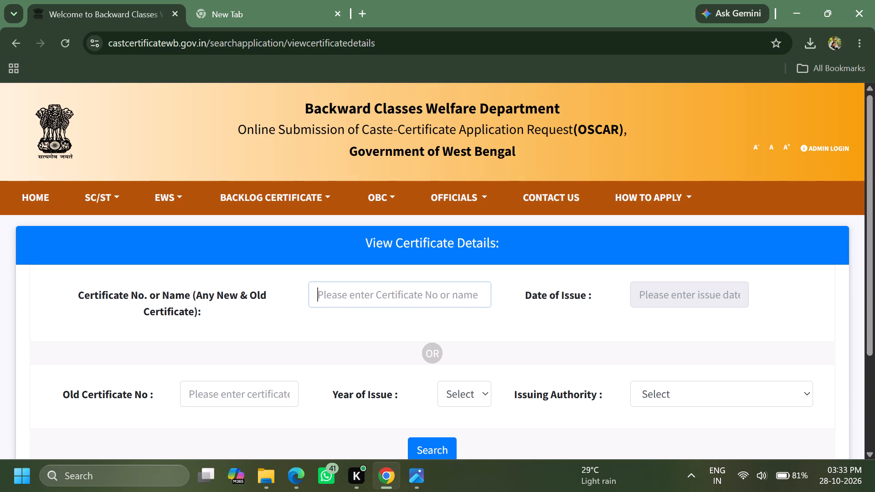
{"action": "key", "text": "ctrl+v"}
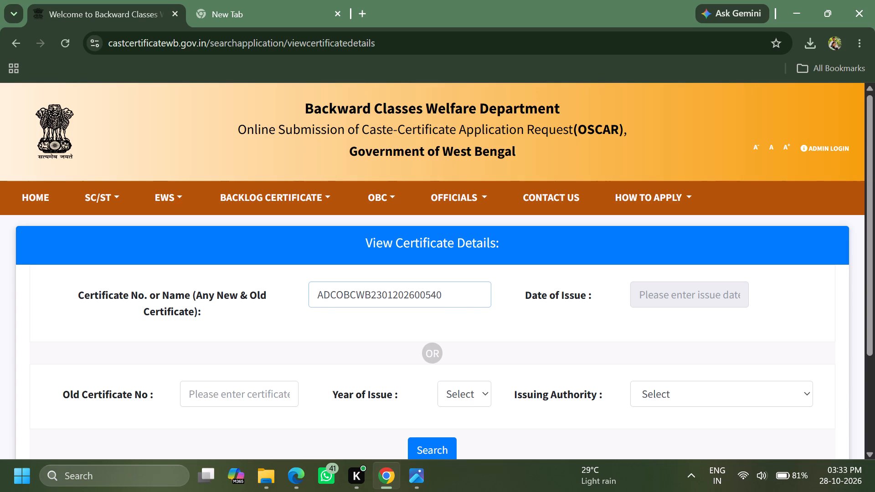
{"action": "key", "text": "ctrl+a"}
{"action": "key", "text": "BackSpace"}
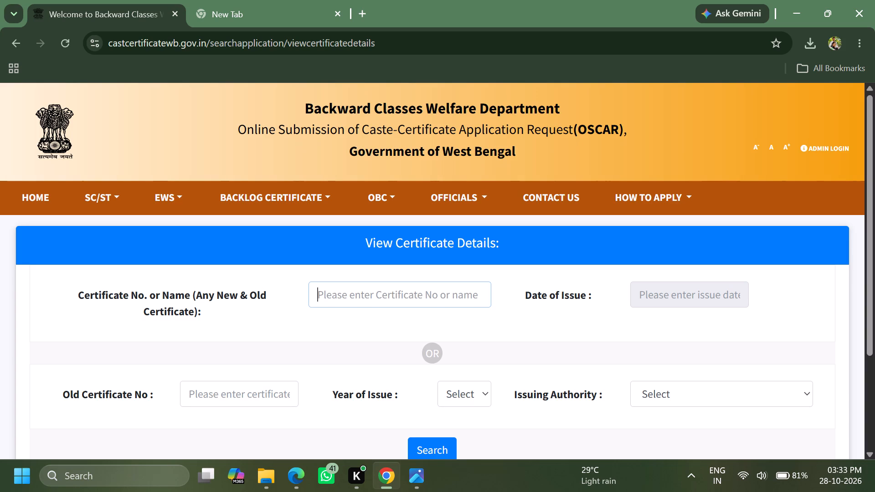
Paste the copied number as plain text into the certificate number or name search and select it.
{"action": "right_click", "coordinate": [389, 294]}
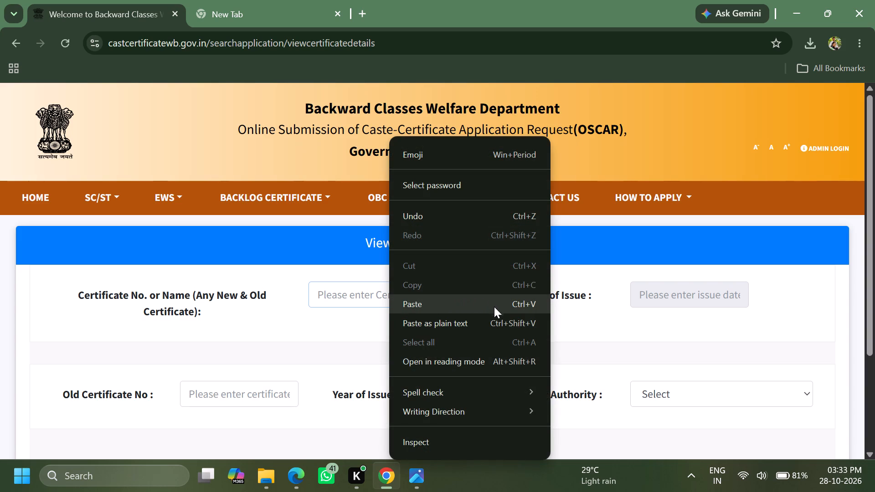
{"action": "left_click", "coordinate": [500, 327]}
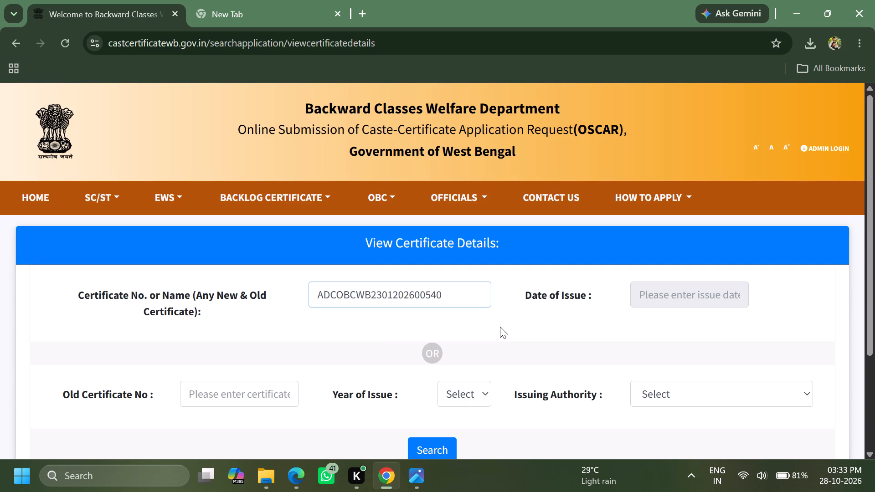
{"action": "key", "text": "ctrl+a"}
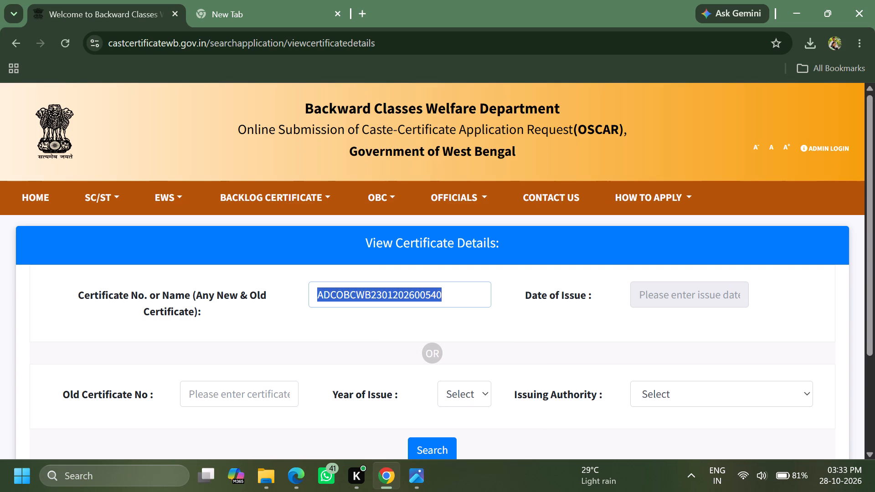
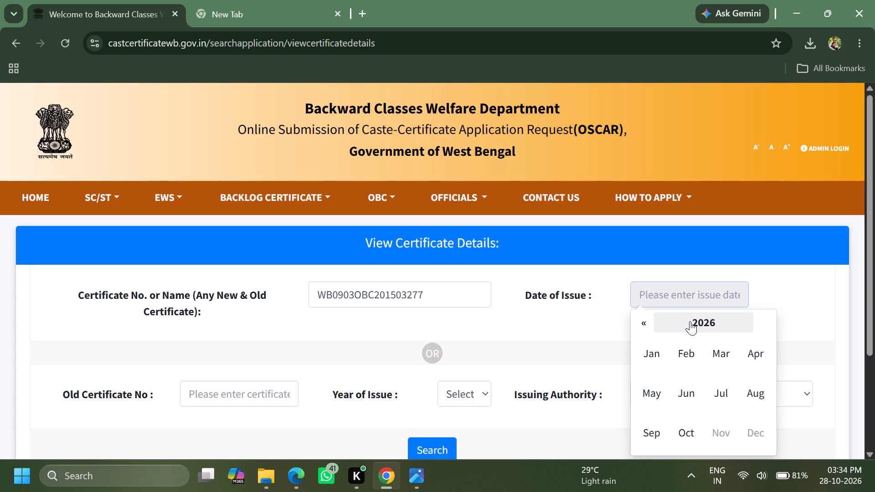
Set the date of issue to 2015-08-01 and search for the certificate's details.
{"action": "left_click", "coordinate": [695, 321]}
{"action": "left_click", "coordinate": [649, 323]}
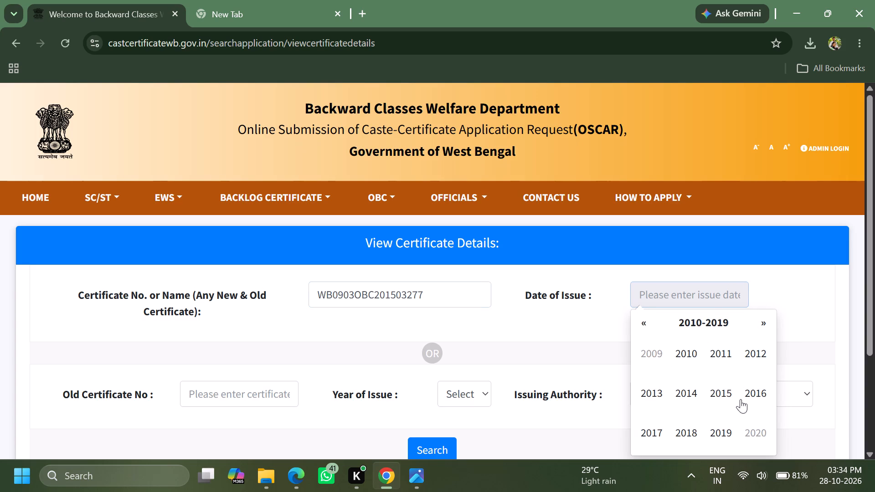
{"action": "left_click", "coordinate": [728, 394]}
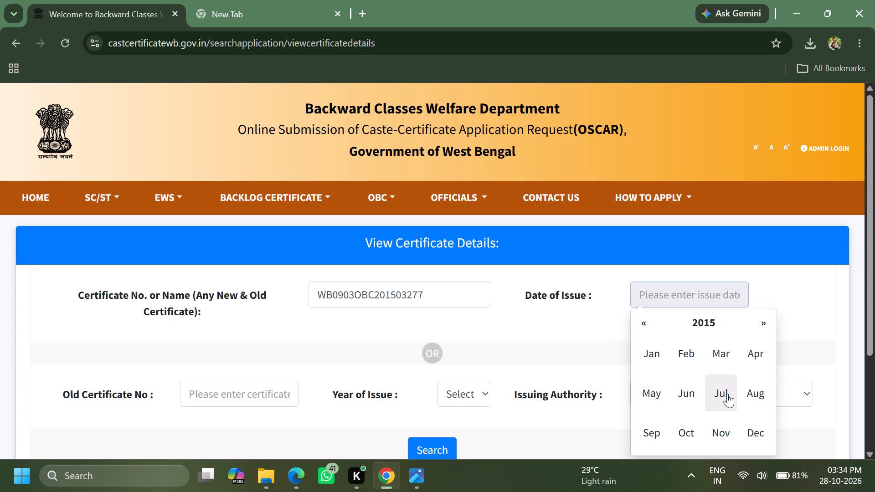
{"action": "left_click", "coordinate": [756, 392]}
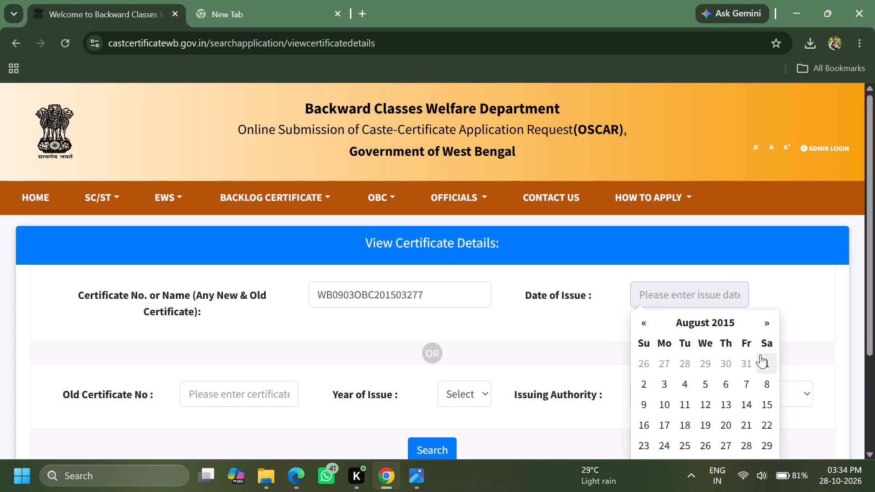
{"action": "left_click", "coordinate": [767, 356]}
{"action": "left_click", "coordinate": [443, 446]}
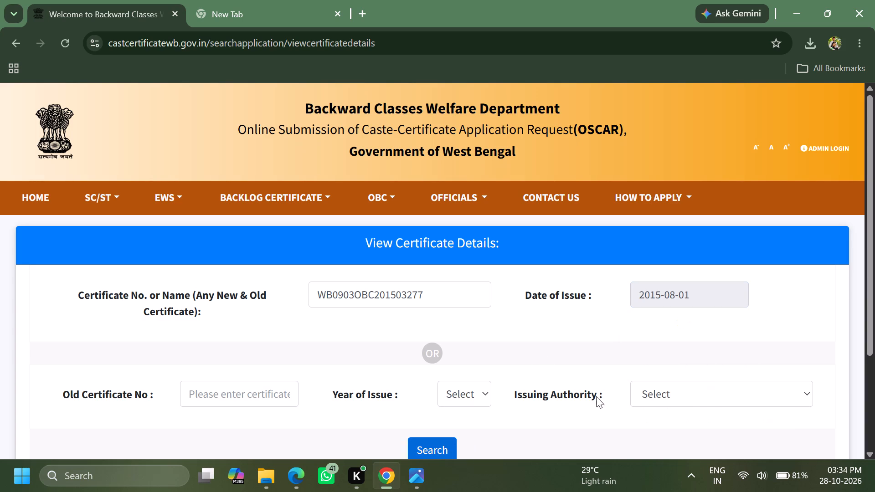
Copy the full application ID, without its date, from the Certificate No. column of the SC/ST/OBC certificate details.
{"action": "scroll", "coordinate": [604, 393], "scroll_direction": "down", "scroll_amount": 1}
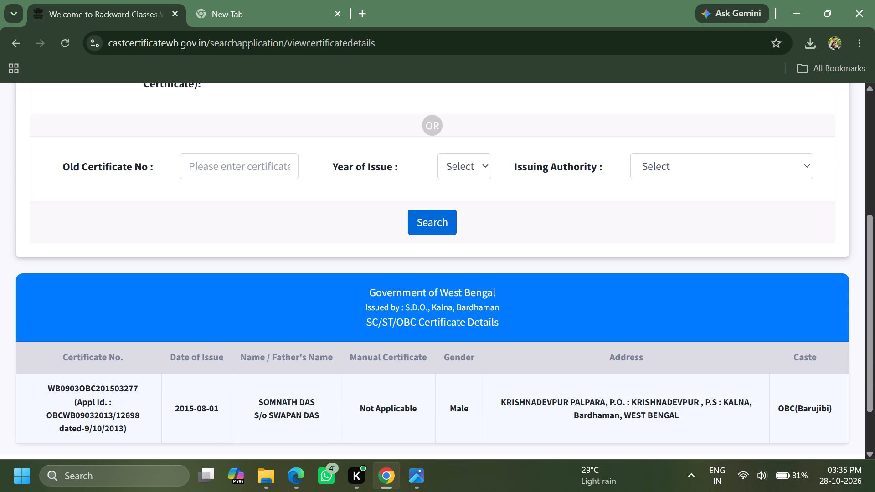
{"action": "left_click_drag", "start_coordinate": [139, 412], "coordinate": [53, 413]}
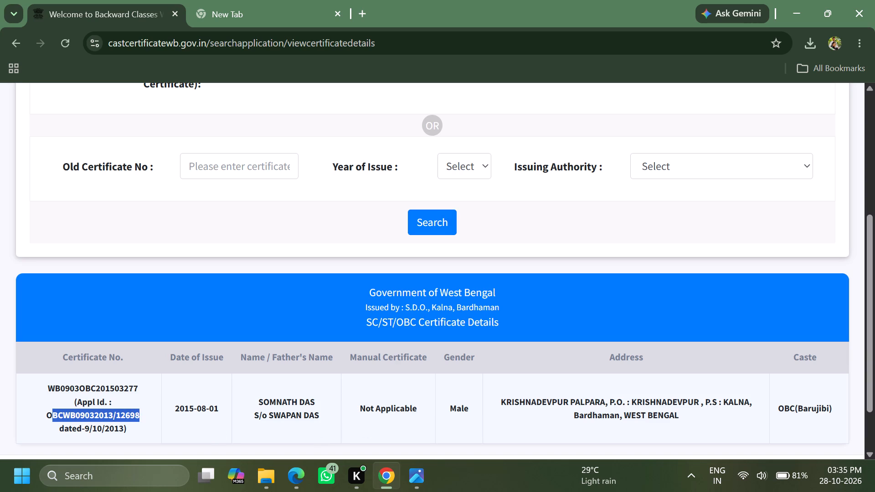
{"action": "left_click_drag", "start_coordinate": [53, 413], "coordinate": [46, 414]}
{"action": "key", "text": "ctrl+c"}
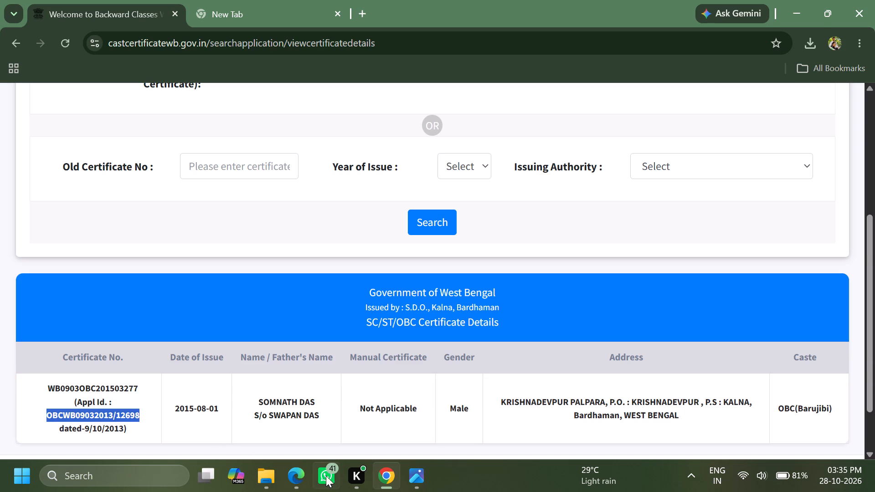
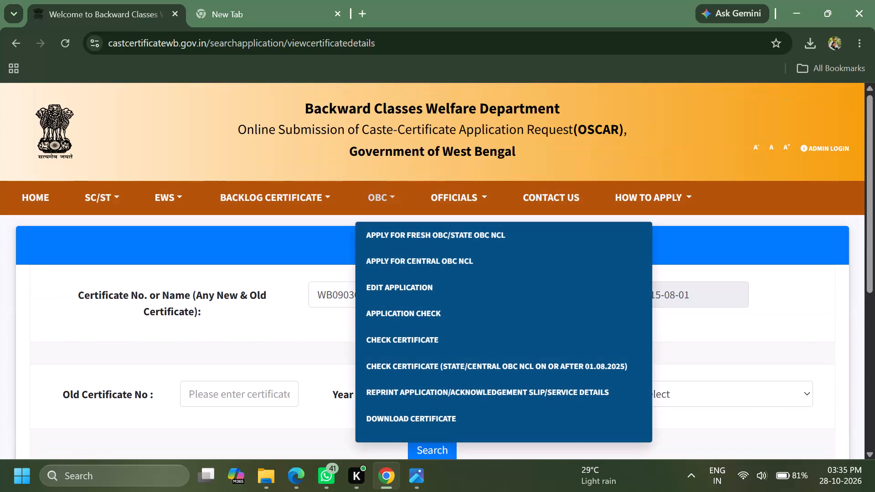
Open the OBC Application Check page for viewing an application's status.
{"action": "left_click", "coordinate": [416, 312]}
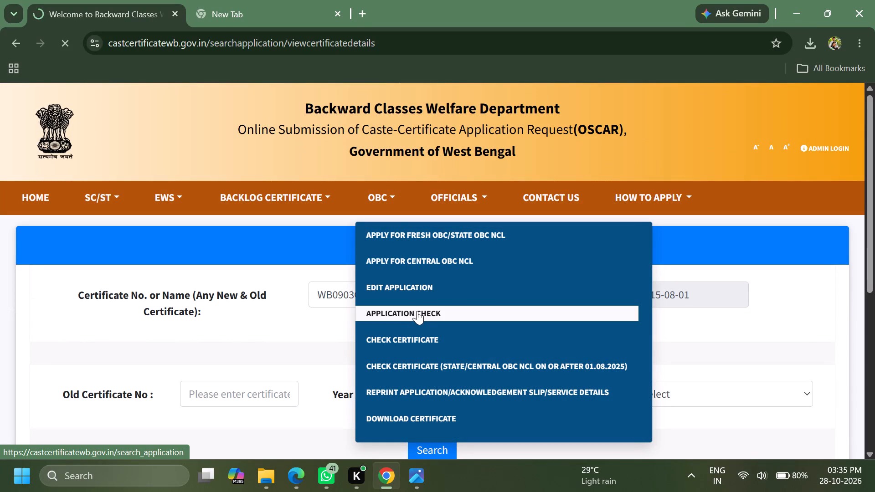
{"action": "left_click", "coordinate": [417, 311]}
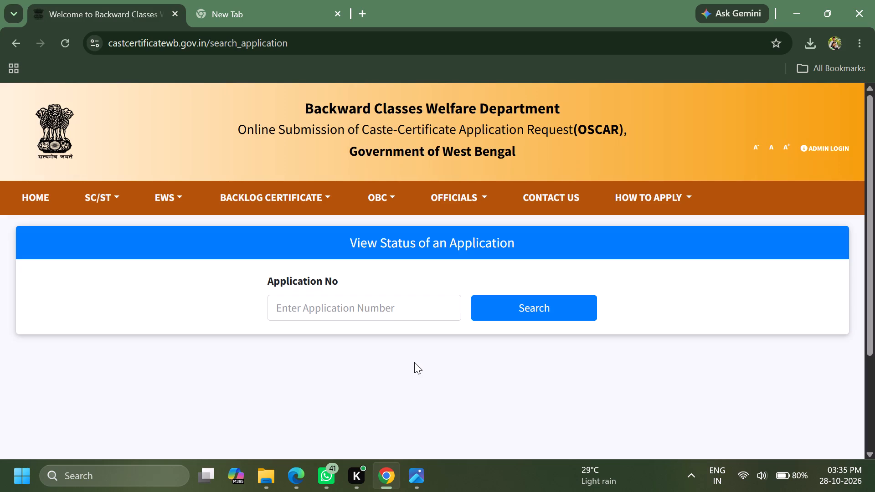
Look up the application's status using the copied application number and examine its details.
{"action": "left_click", "coordinate": [374, 308]}
{"action": "key", "text": "ctrl+v"}
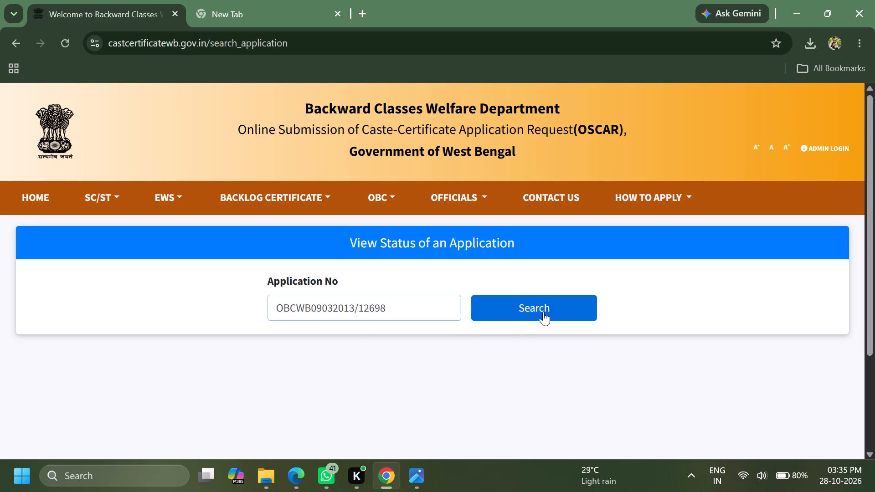
{"action": "left_click", "coordinate": [545, 311]}
{"action": "scroll", "coordinate": [522, 323], "scroll_direction": "down", "scroll_amount": 2}
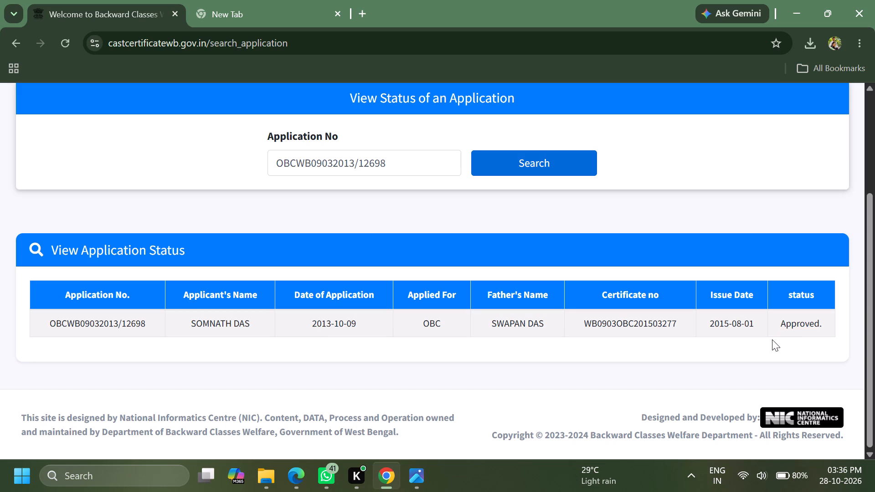
{"action": "left_click", "coordinate": [813, 322]}
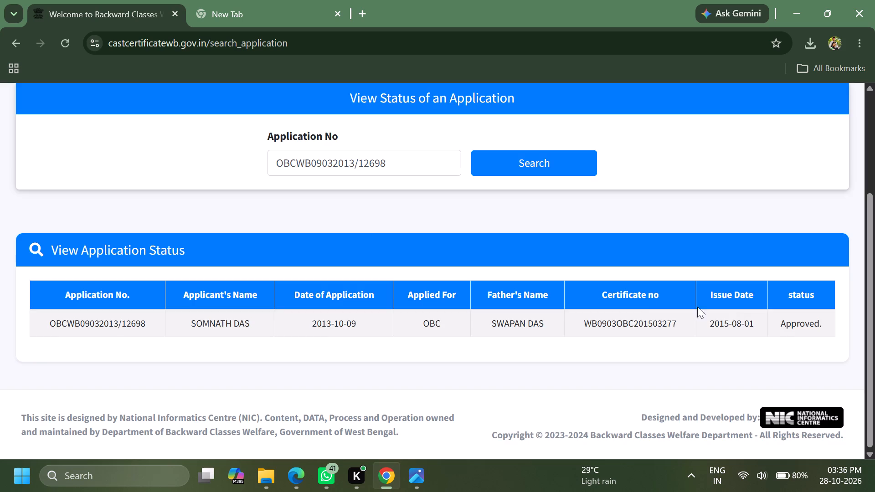
{"action": "scroll", "coordinate": [588, 285], "scroll_direction": "up", "scroll_amount": 2}
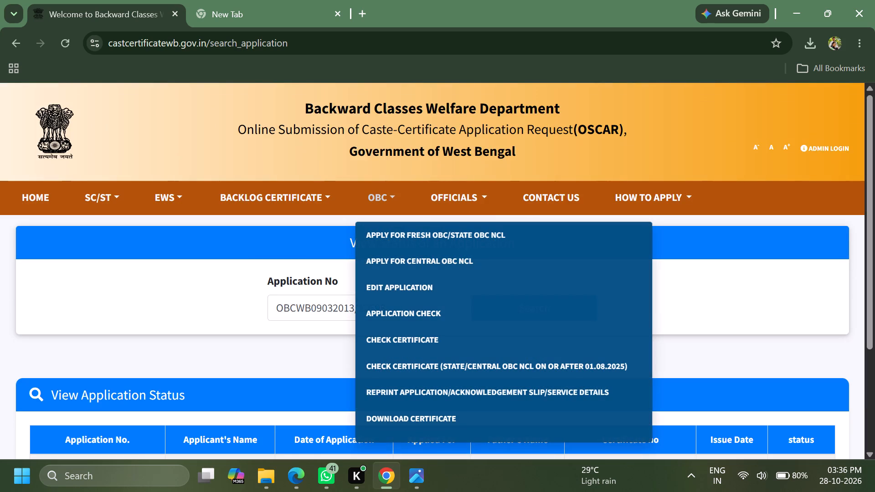
Open the OBC reprint form for applications and acknowledgement slips and enter the copied application number.
{"action": "left_click", "coordinate": [407, 386]}
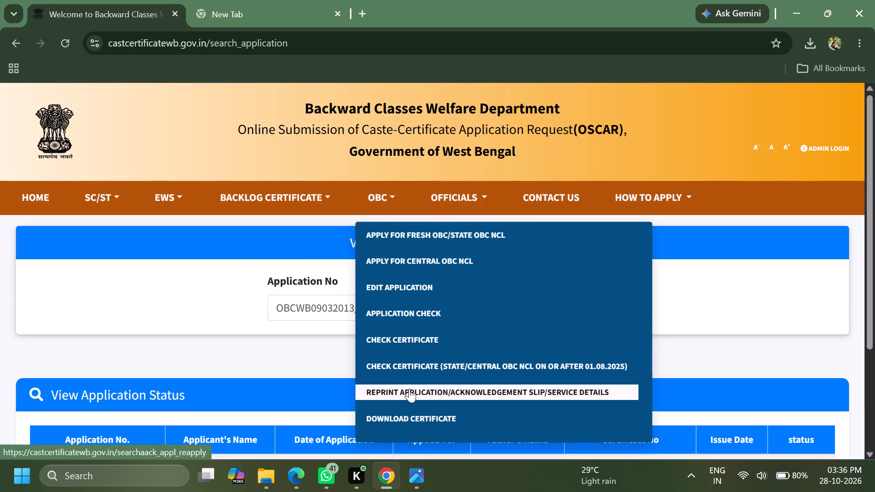
{"action": "left_click", "coordinate": [409, 389]}
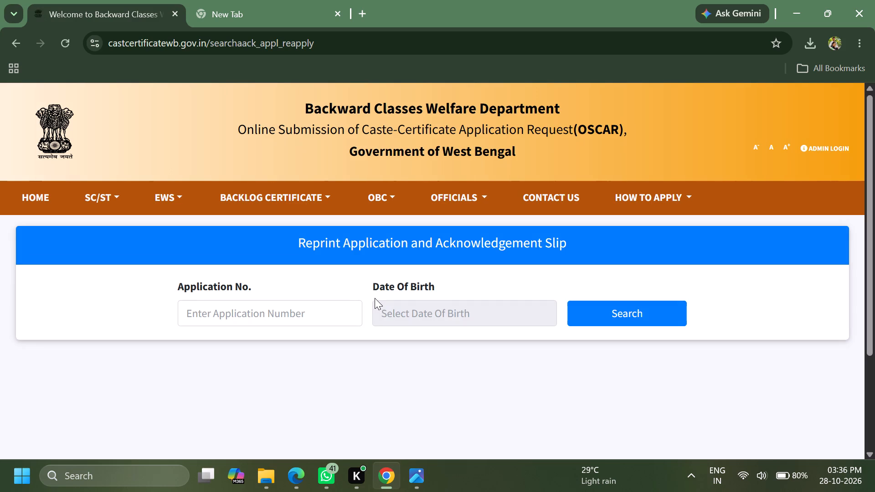
{"action": "left_click", "coordinate": [289, 316]}
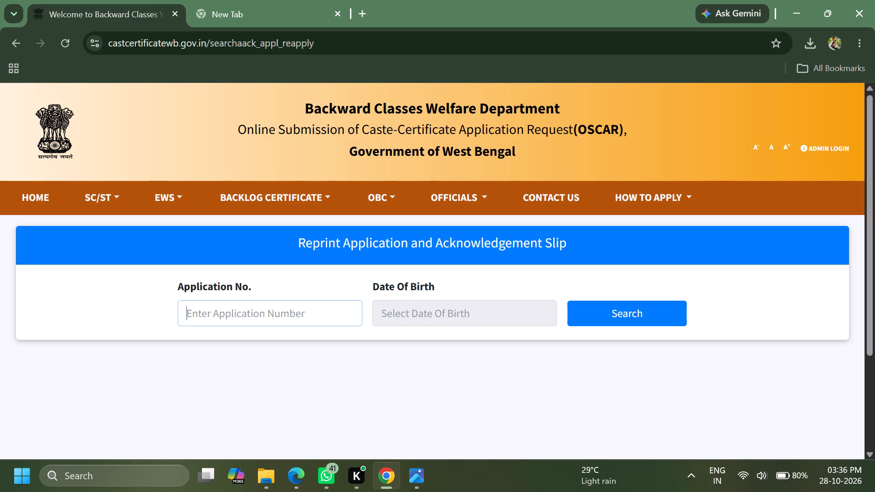
{"action": "key", "text": "ctrl+v"}
Set the applicant's date of birth and search for the reprintable application or acknowledgement slip.
{"action": "left_click", "coordinate": [404, 308]}
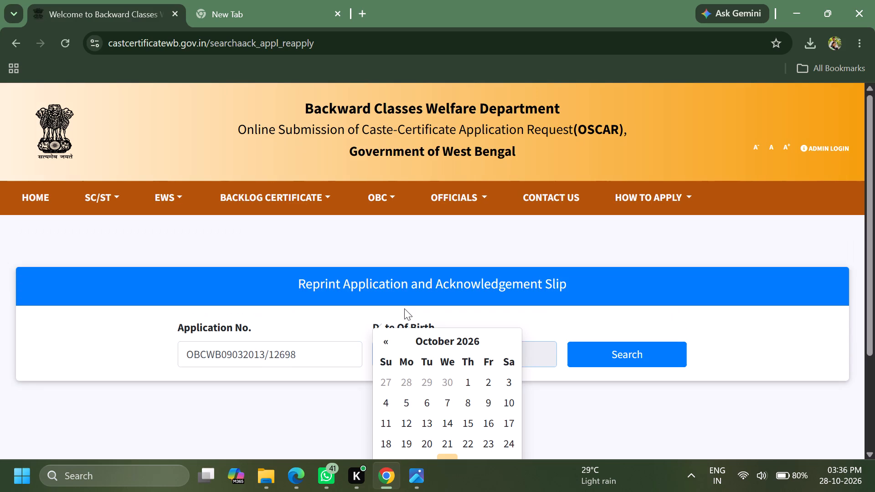
{"action": "left_click", "coordinate": [458, 337]}
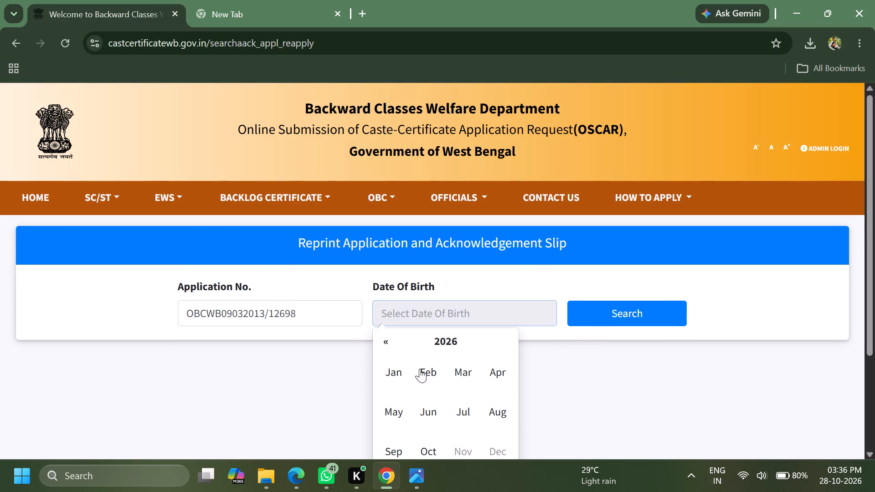
{"action": "left_click", "coordinate": [448, 340]}
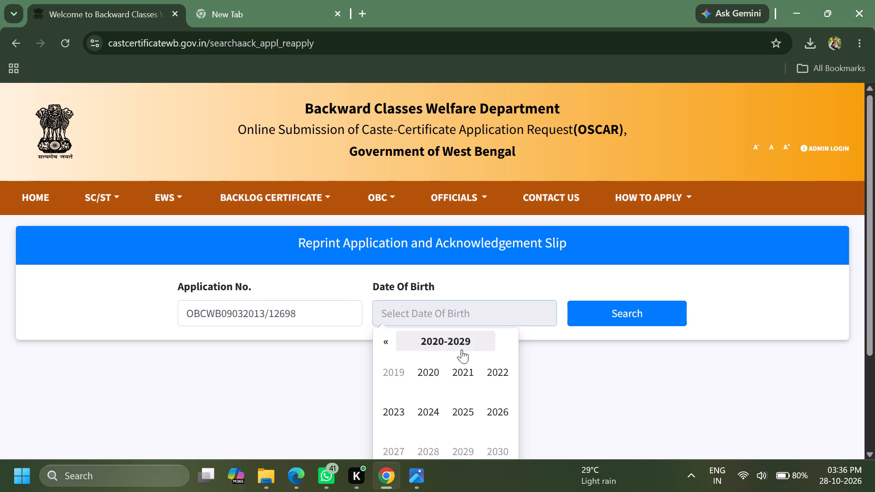
{"action": "left_click", "coordinate": [385, 335]}
{"action": "left_click", "coordinate": [385, 334]}
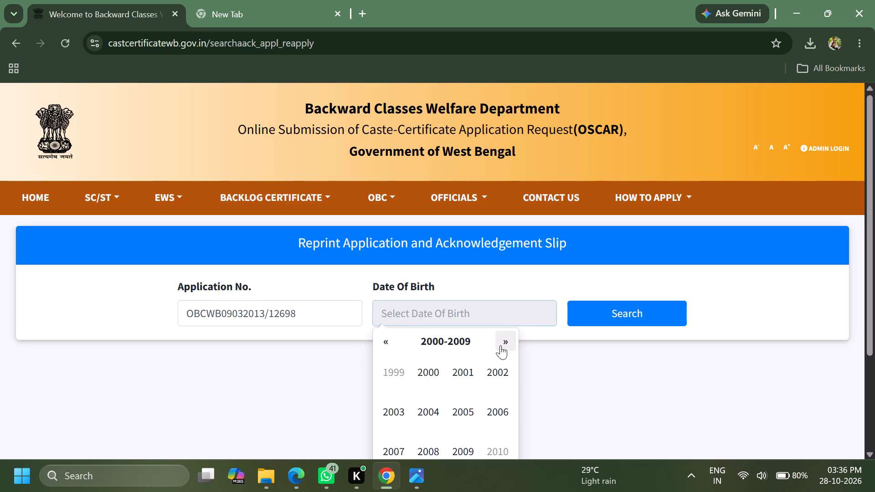
{"action": "left_click", "coordinate": [391, 341]}
{"action": "left_click", "coordinate": [466, 413]}
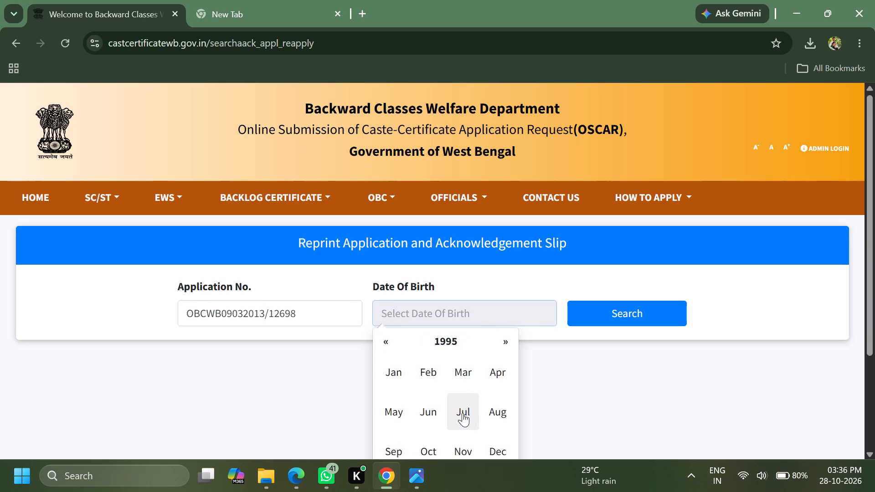
{"action": "left_click", "coordinate": [432, 409]}
{"action": "left_click", "coordinate": [408, 421]}
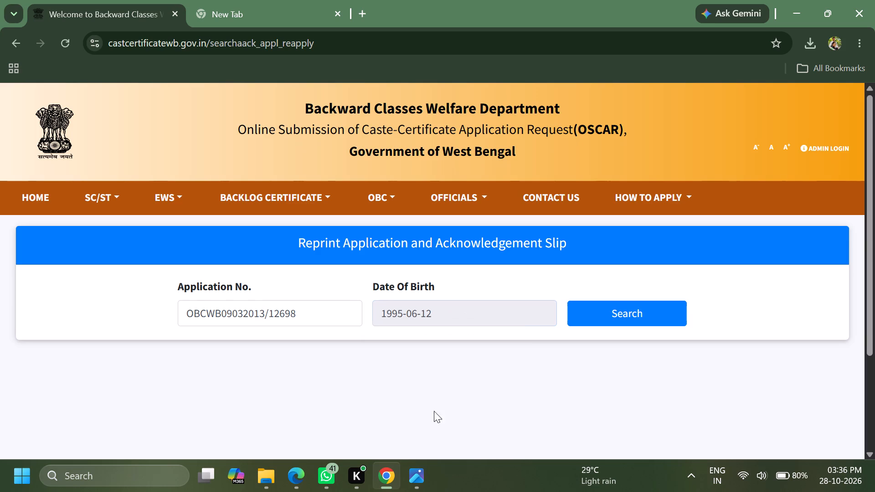
{"action": "left_click", "coordinate": [609, 317]}
{"action": "scroll", "coordinate": [609, 318], "scroll_direction": "down", "scroll_amount": 1}
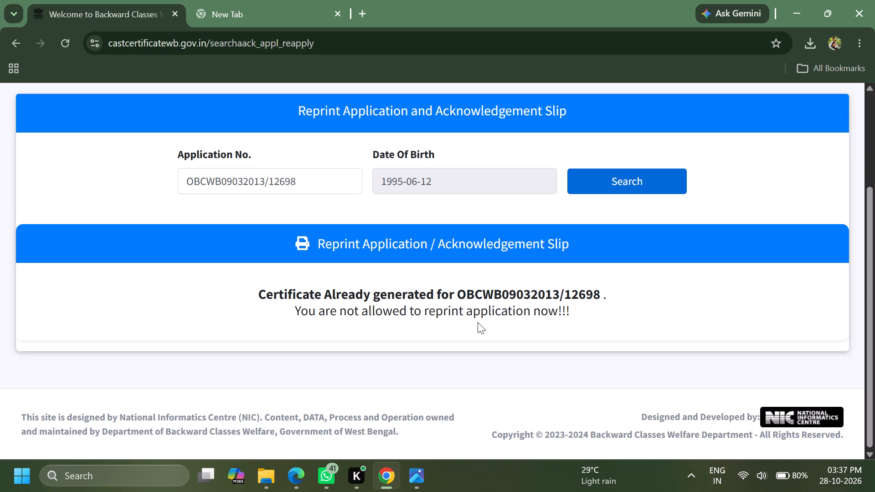
Try to verify the digitally signed OBC certificate for download using the application number and applicant's name.
{"action": "scroll", "coordinate": [380, 190], "scroll_direction": "up", "scroll_amount": 1}
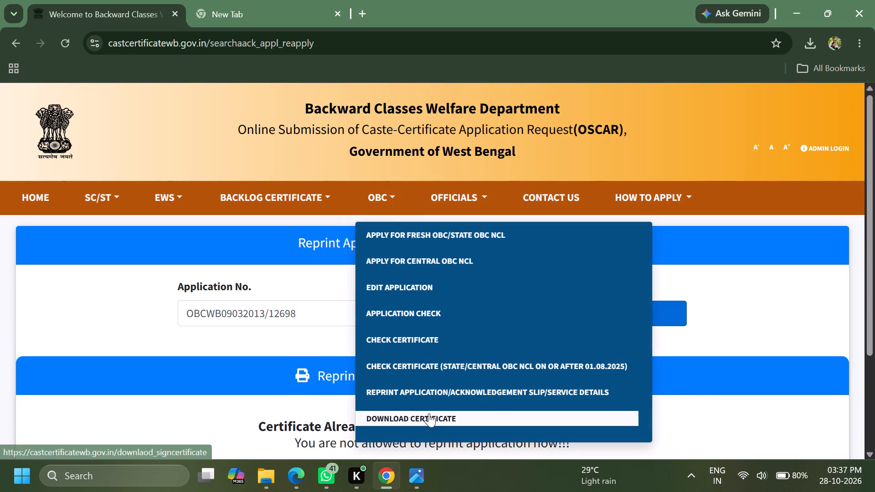
{"action": "left_click", "coordinate": [429, 413]}
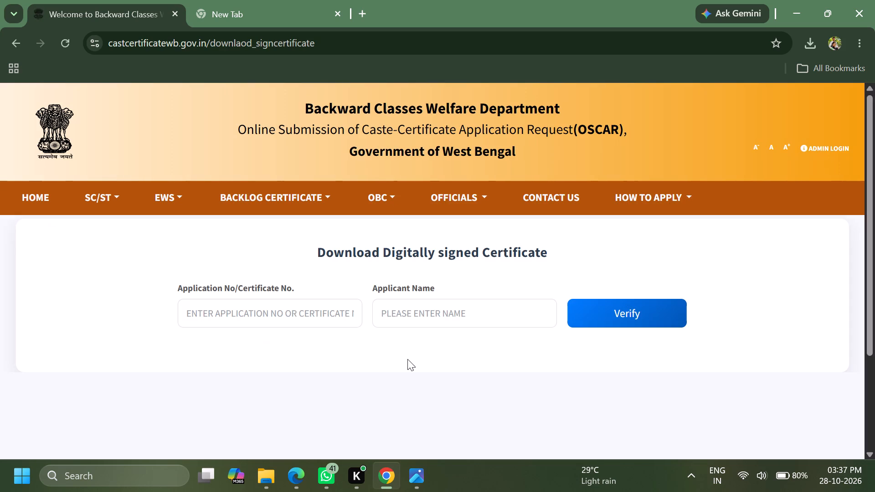
{"action": "left_click", "coordinate": [281, 314]}
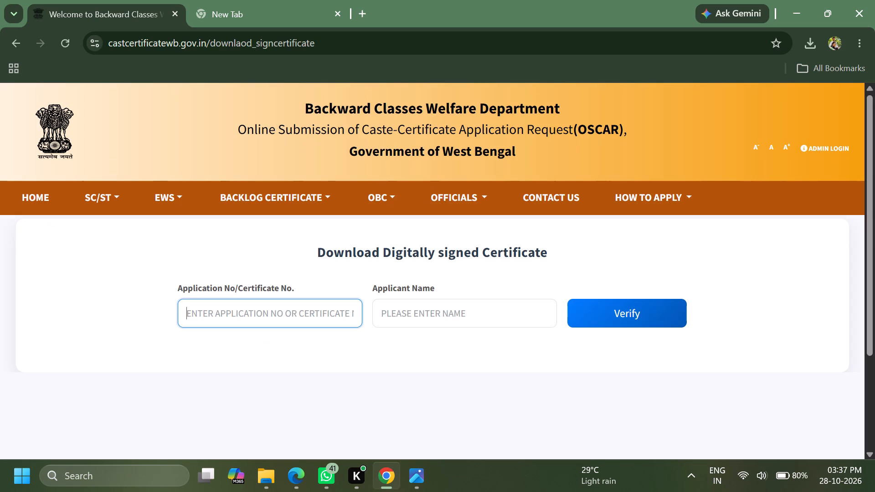
{"action": "key", "text": "ctrl+v"}
{"action": "left_click", "coordinate": [422, 318]}
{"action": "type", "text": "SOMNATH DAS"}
{"action": "left_click", "coordinate": [662, 305]}
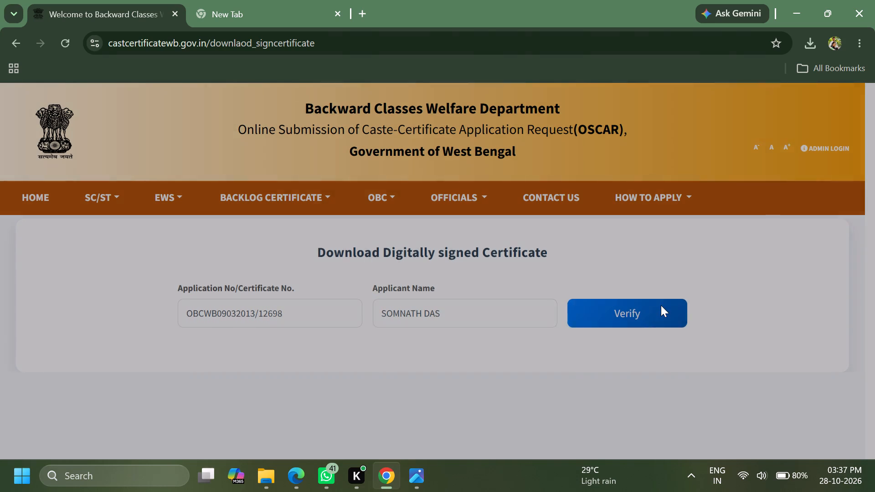
{"action": "left_click", "coordinate": [437, 313]}
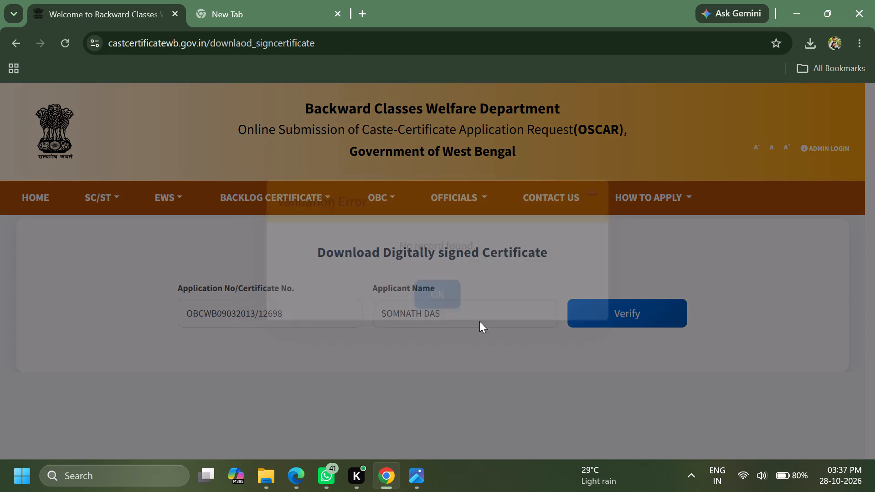
{"action": "left_click", "coordinate": [620, 317]}
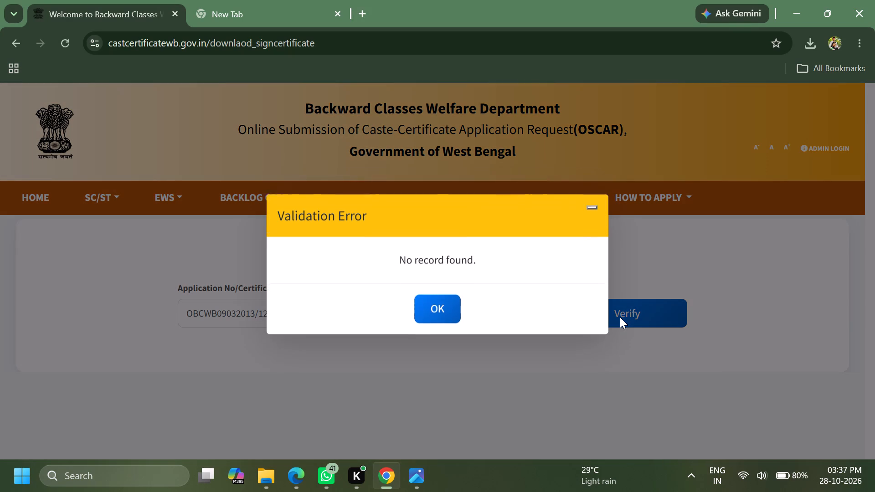
{"action": "left_click", "coordinate": [591, 213]}
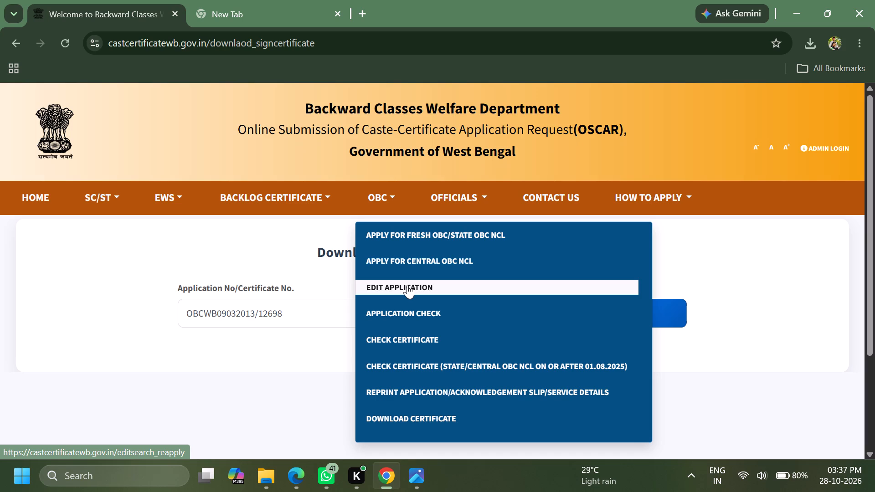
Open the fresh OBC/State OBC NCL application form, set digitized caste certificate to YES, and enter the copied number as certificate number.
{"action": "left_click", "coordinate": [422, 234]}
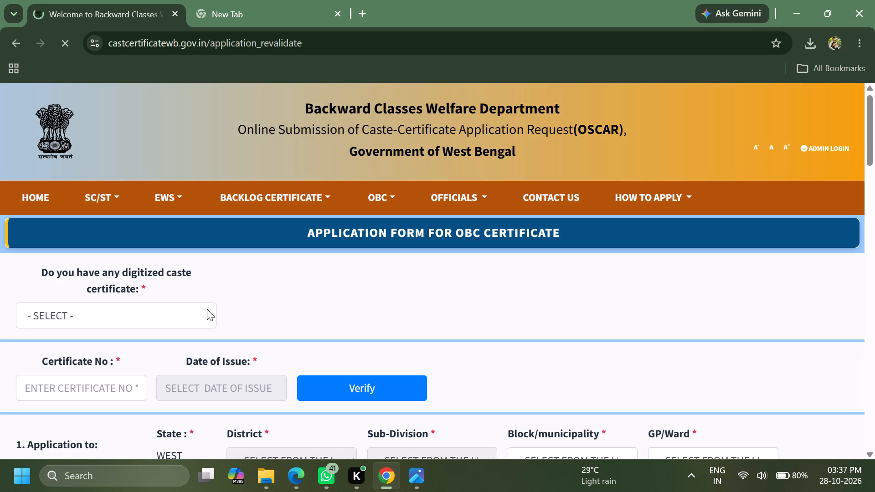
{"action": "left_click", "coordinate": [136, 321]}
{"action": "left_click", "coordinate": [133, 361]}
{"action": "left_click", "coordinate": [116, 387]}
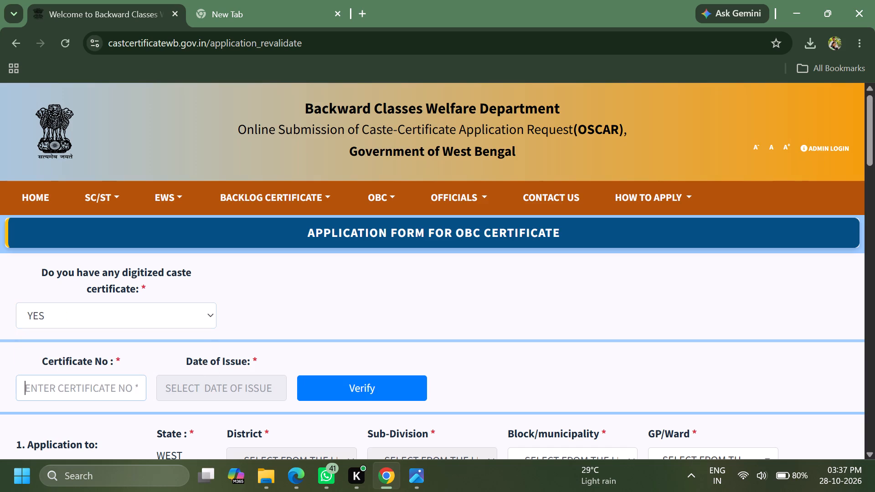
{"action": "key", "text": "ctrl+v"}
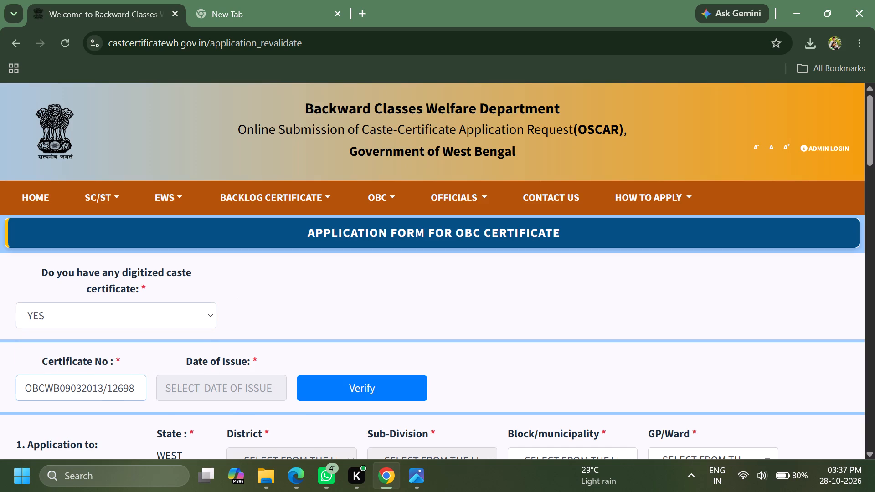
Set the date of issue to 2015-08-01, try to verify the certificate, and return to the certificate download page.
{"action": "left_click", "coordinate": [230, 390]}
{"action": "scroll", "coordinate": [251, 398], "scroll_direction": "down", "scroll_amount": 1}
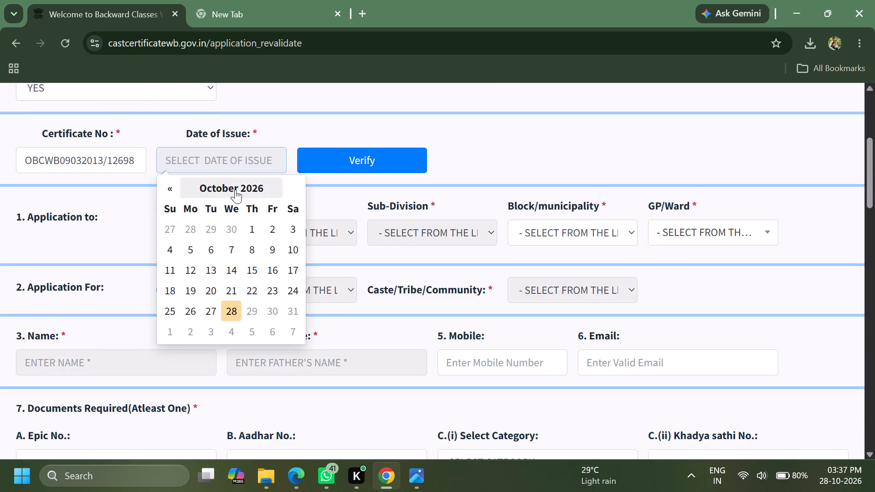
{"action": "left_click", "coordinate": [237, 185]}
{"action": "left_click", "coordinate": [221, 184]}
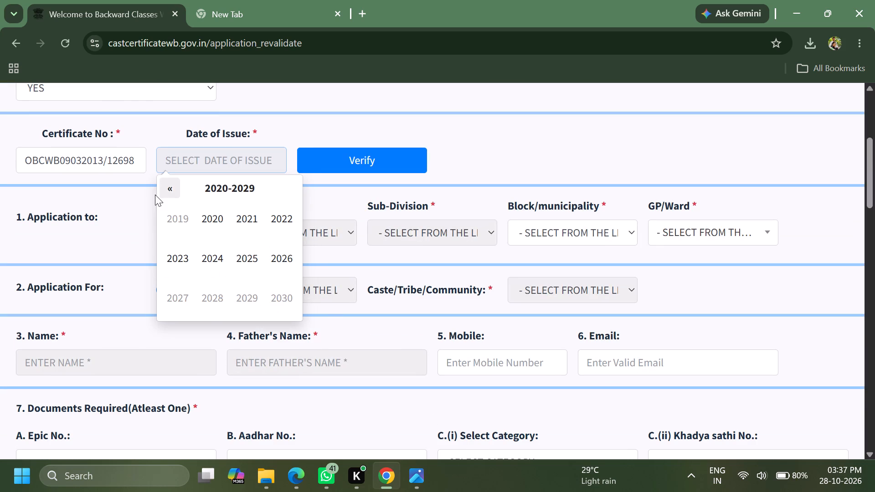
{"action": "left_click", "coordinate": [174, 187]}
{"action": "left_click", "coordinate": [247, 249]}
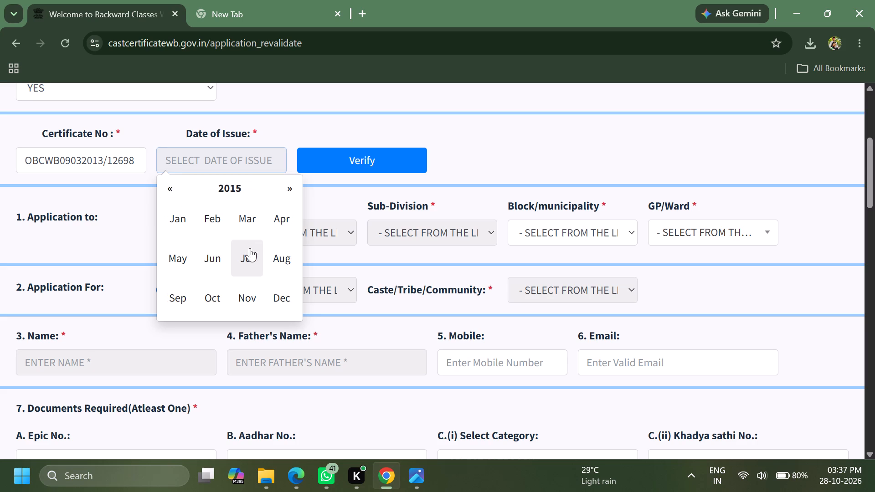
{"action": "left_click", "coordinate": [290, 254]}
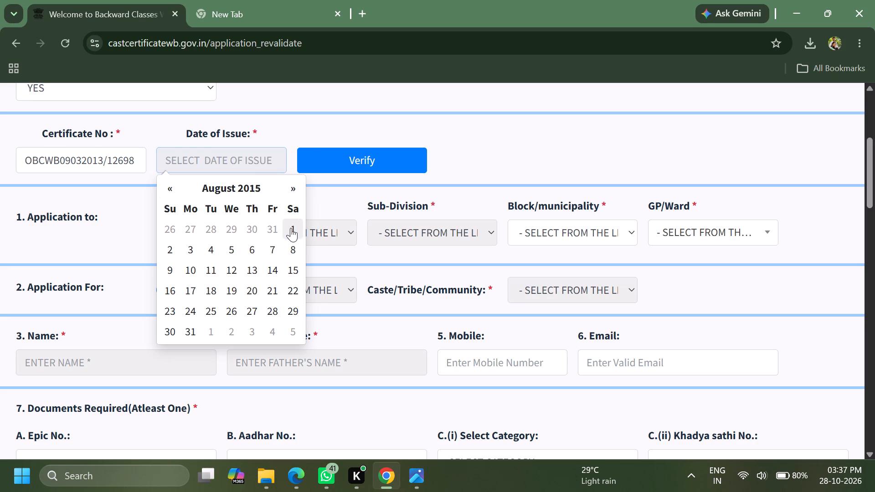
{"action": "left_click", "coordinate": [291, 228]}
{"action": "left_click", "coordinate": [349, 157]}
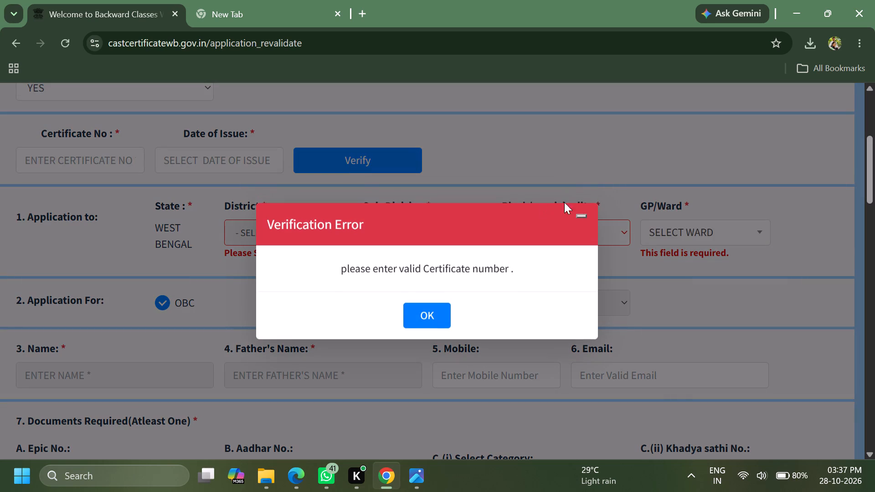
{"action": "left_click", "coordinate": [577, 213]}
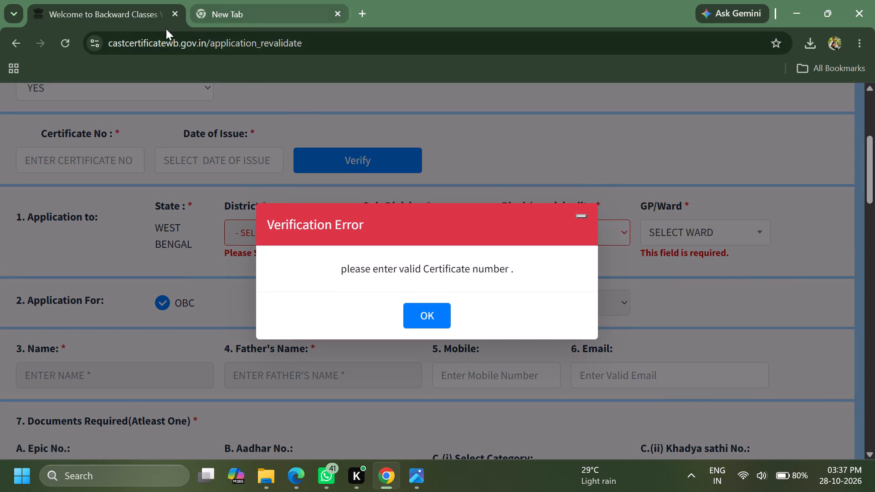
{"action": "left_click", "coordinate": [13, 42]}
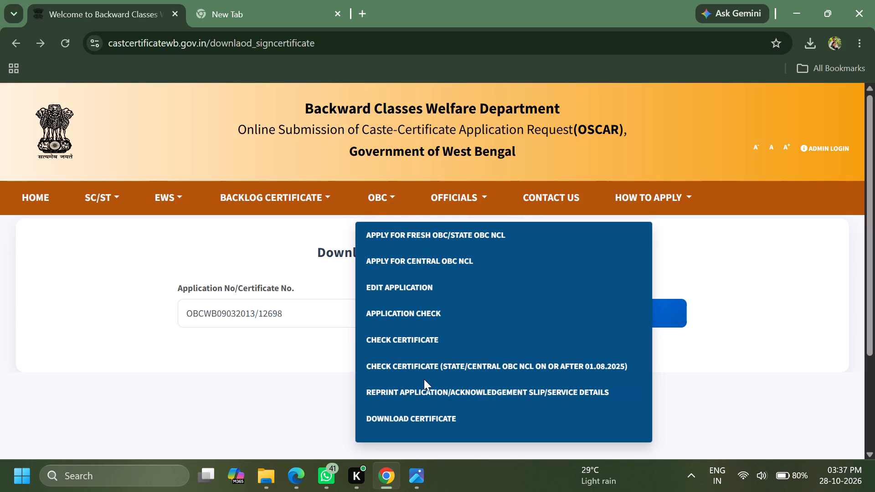
Reload the digitally signed OBC certificate download form and try verifying with the application number and applicant's name again.
{"action": "left_click", "coordinate": [427, 413]}
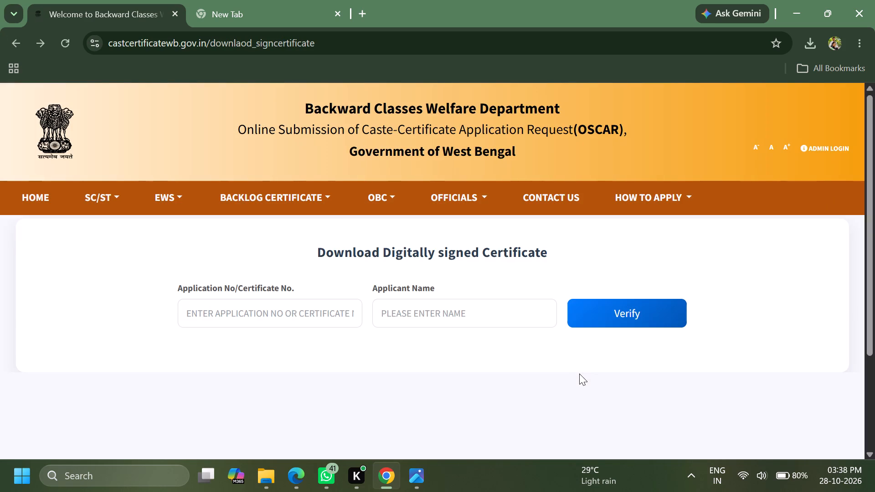
{"action": "left_click", "coordinate": [340, 306]}
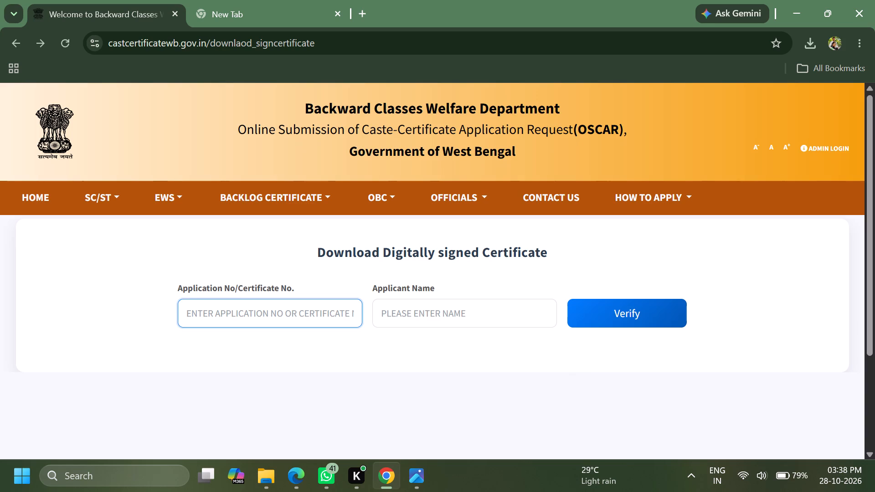
{"action": "key", "text": "ctrl+v"}
{"action": "left_click", "coordinate": [469, 309]}
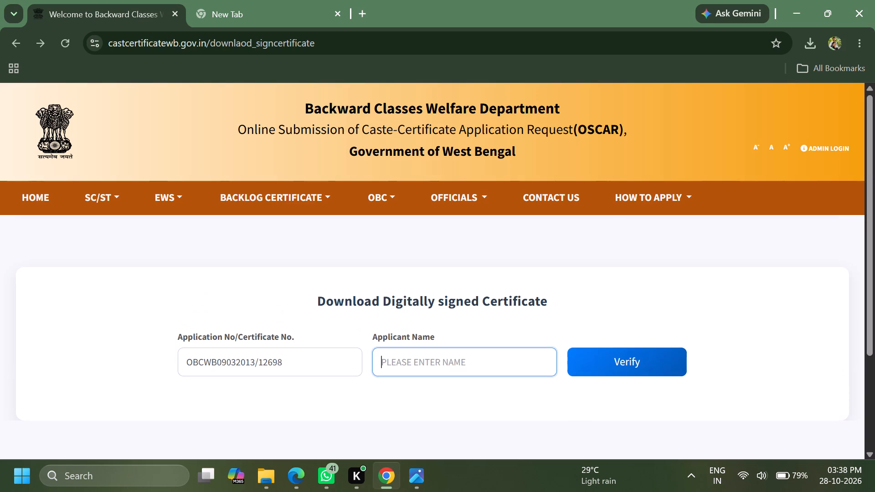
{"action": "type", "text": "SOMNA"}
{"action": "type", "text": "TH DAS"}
{"action": "left_click", "coordinate": [613, 298]}
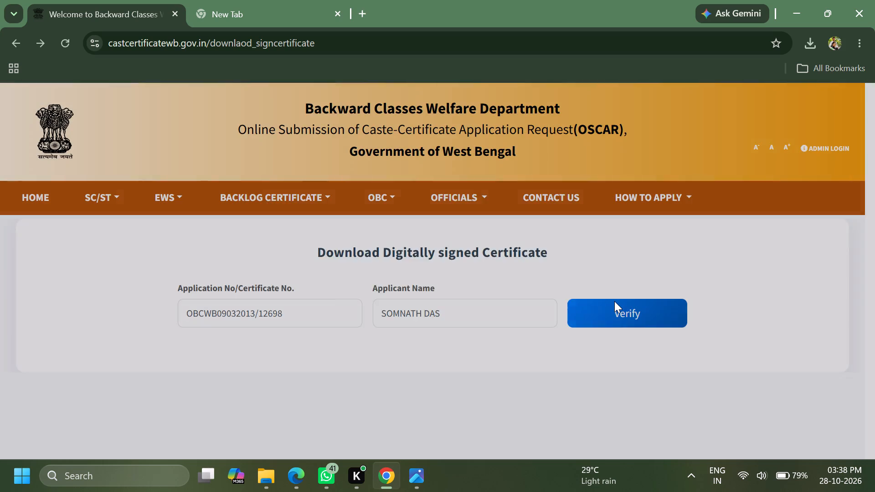
{"action": "left_click", "coordinate": [430, 311]}
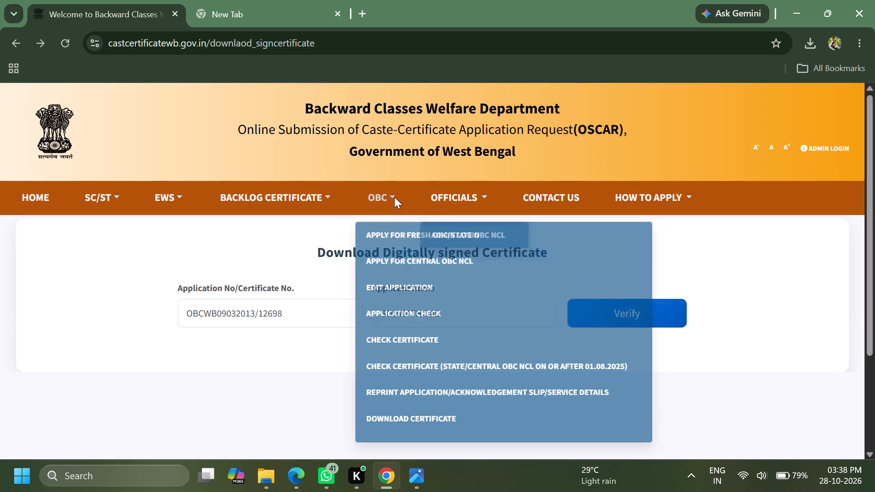
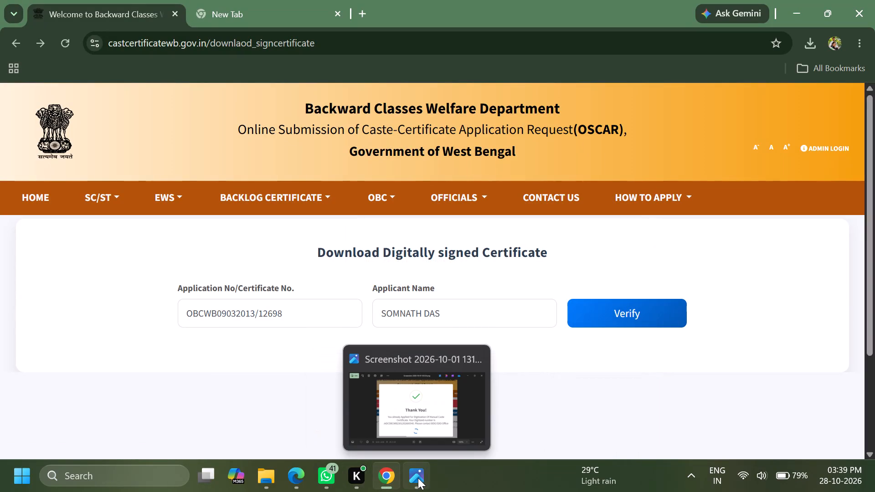
Close the photo viewer window showing the screenshot of the Thank You registration message.
{"action": "left_click", "coordinate": [477, 361]}
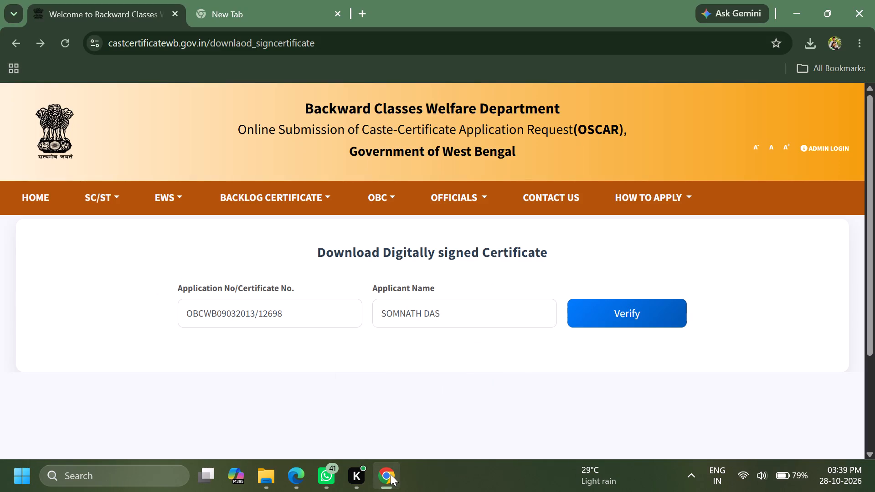